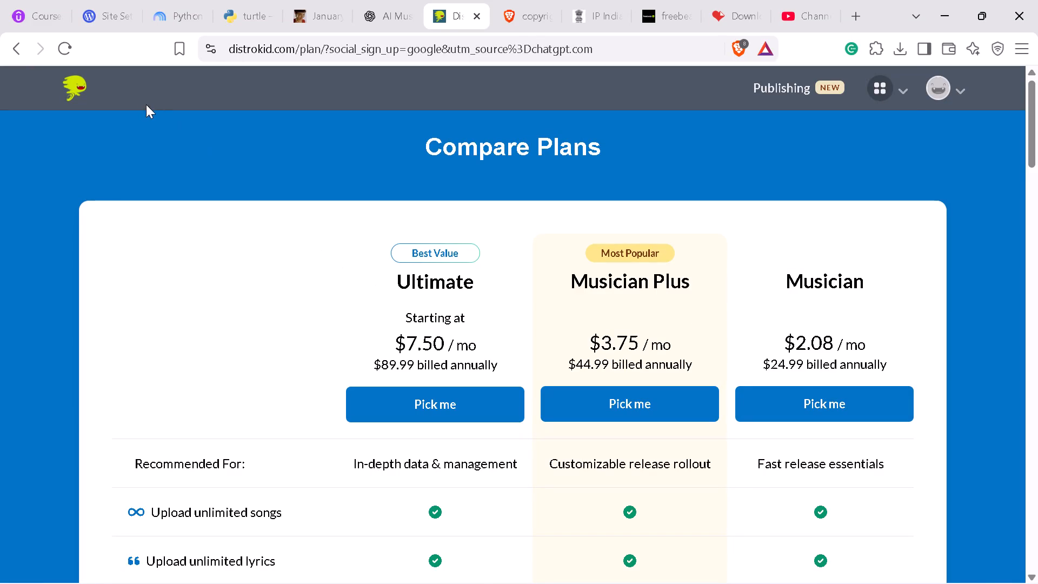
# Open DistroKid's Publishing page and read the FAQ answer to "Am I signing over the rights to my music?".
pyautogui.click(822, 90)
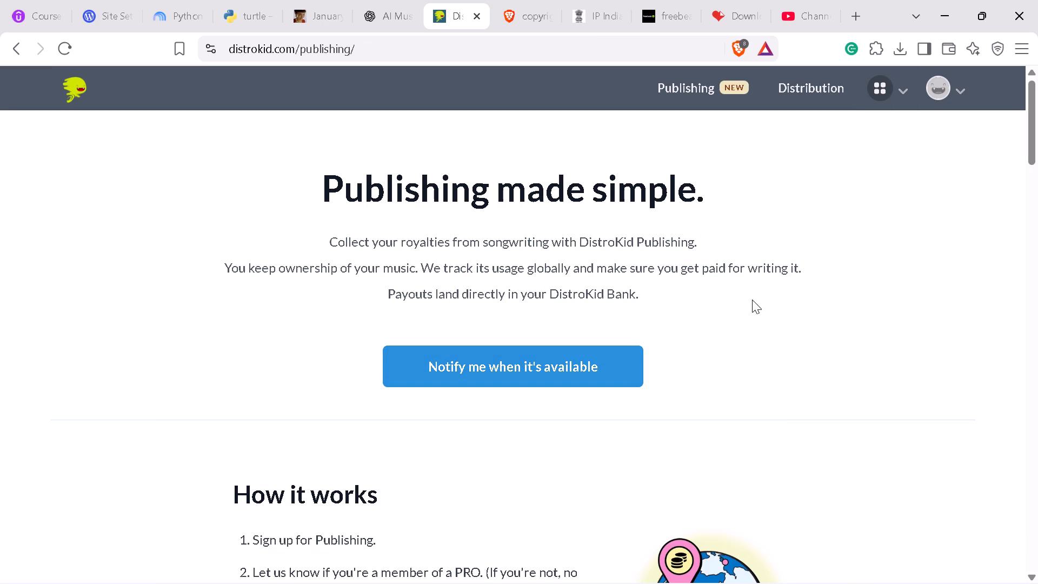
pyautogui.click(877, 88)
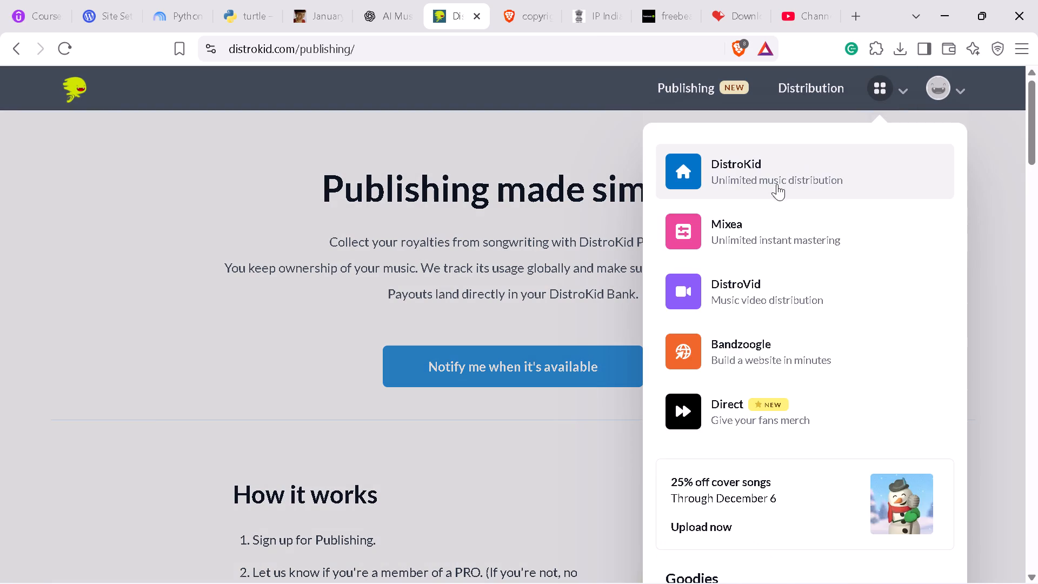
pyautogui.click(718, 91)
pyautogui.scroll(-1, 677, 396)
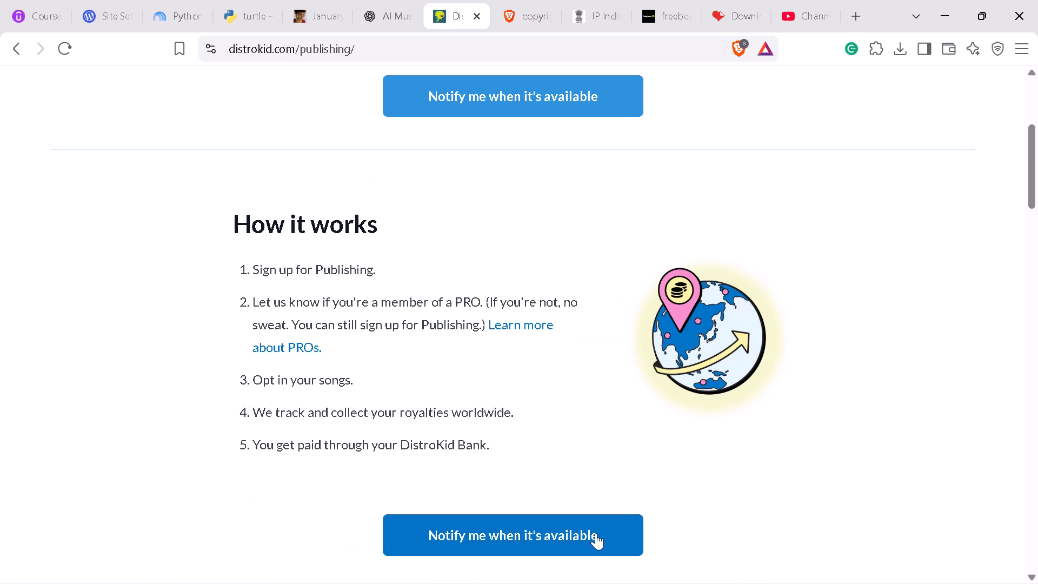
pyautogui.scroll(-4, 596, 533)
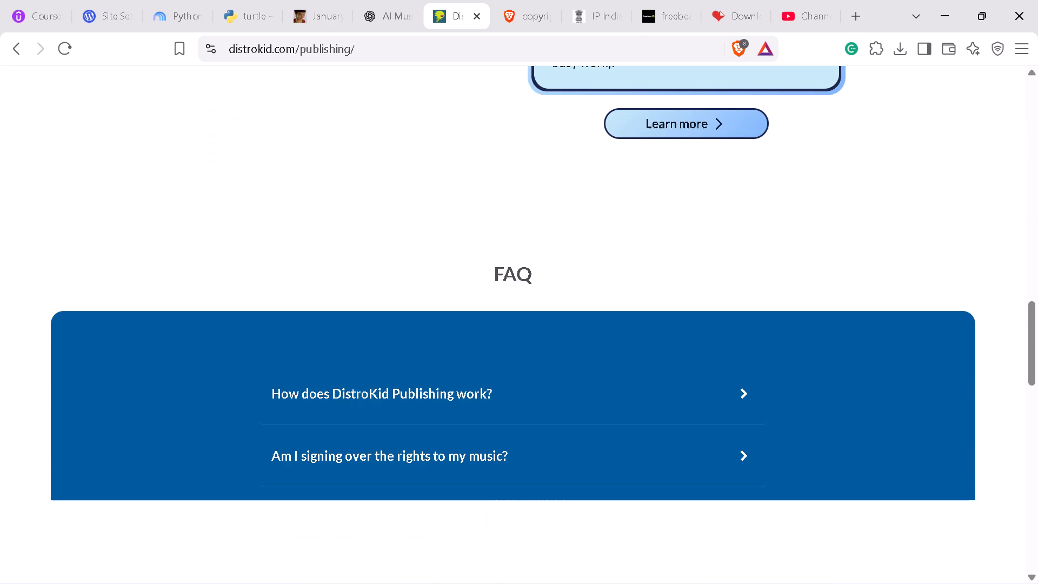
pyautogui.scroll(-1, 596, 533)
pyautogui.click(618, 143)
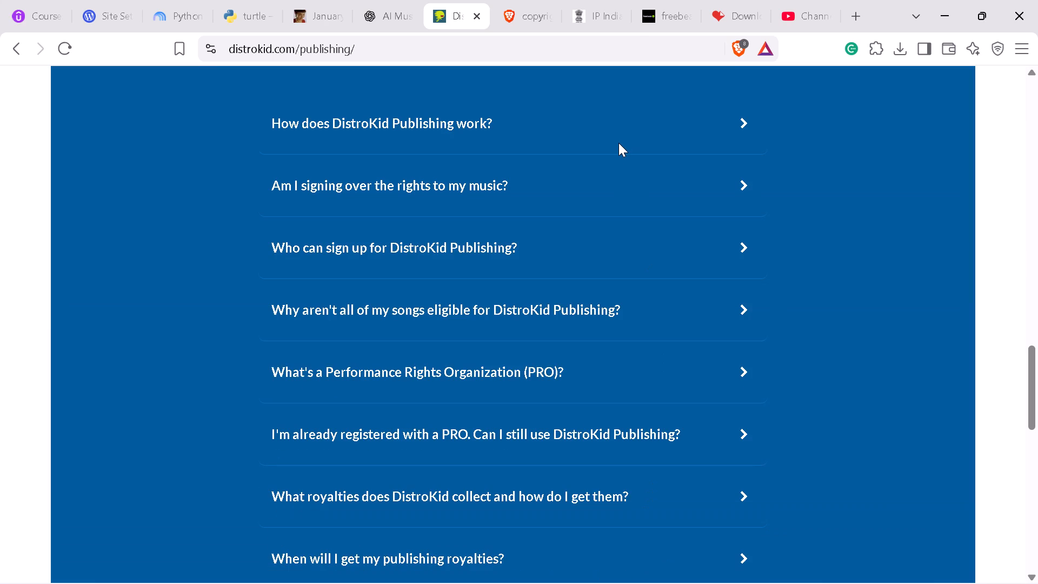
pyautogui.click(679, 198)
pyautogui.click(741, 191)
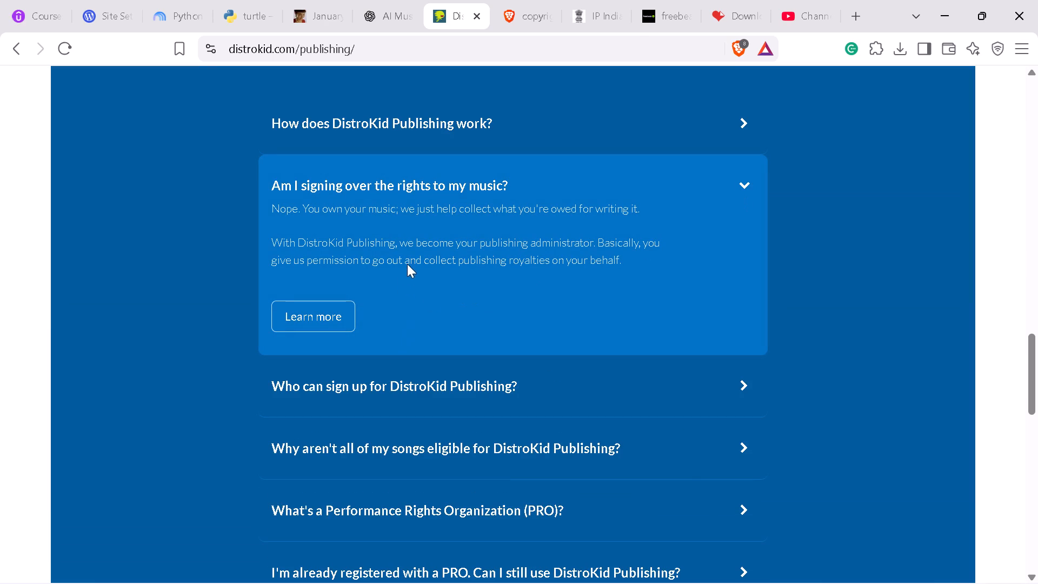
# Examine the "How we collect royalties" section covering recording and publishing royalties.
pyautogui.scroll(9, 642, 370)
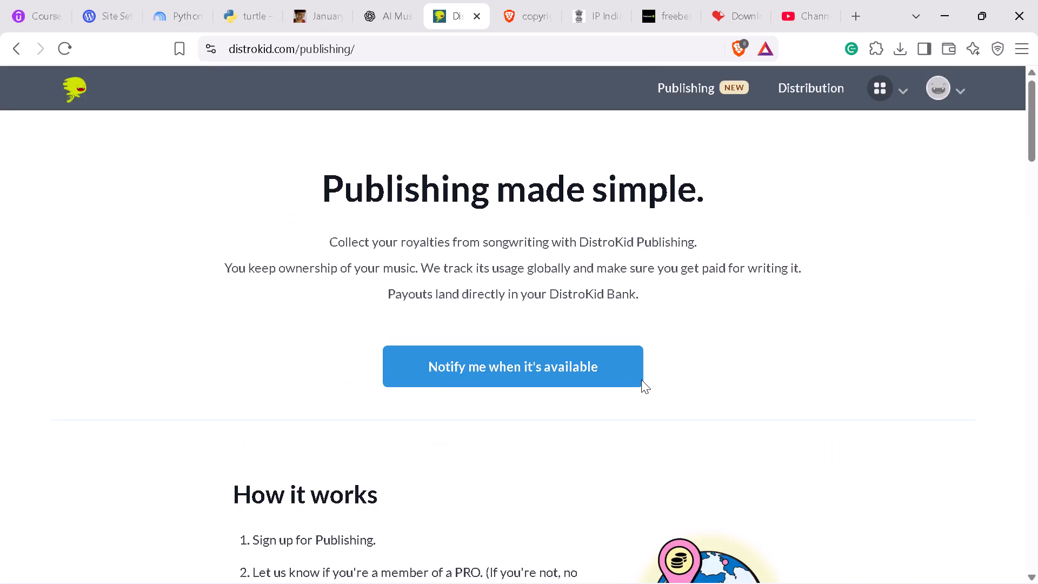
pyautogui.scroll(1, 641, 380)
pyautogui.scroll(-3, 641, 380)
pyautogui.click(402, 414)
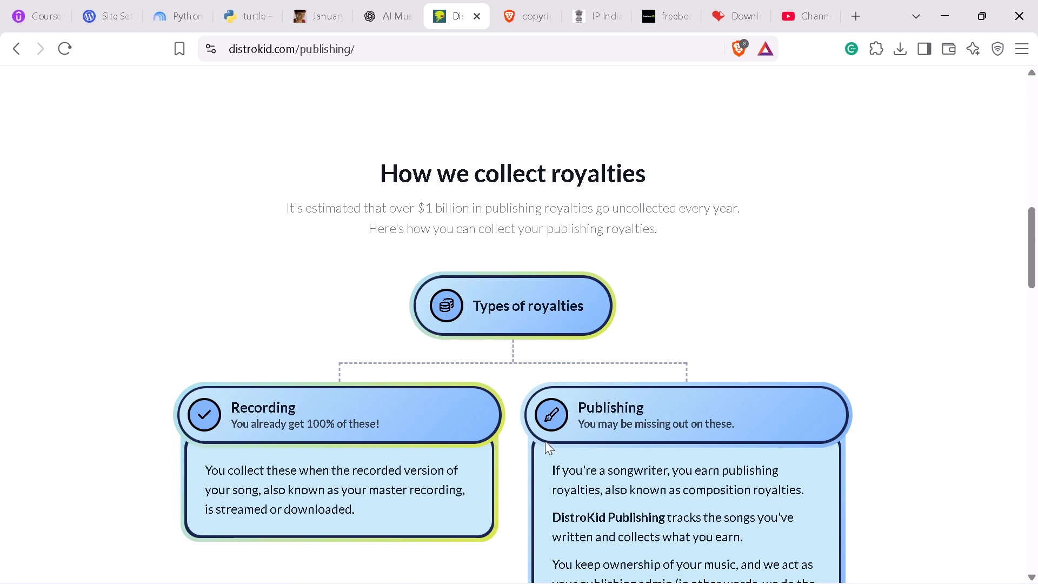
pyautogui.click(310, 403)
# Request a notification for when DistroKid Publishing is available.
pyautogui.scroll(4, 589, 374)
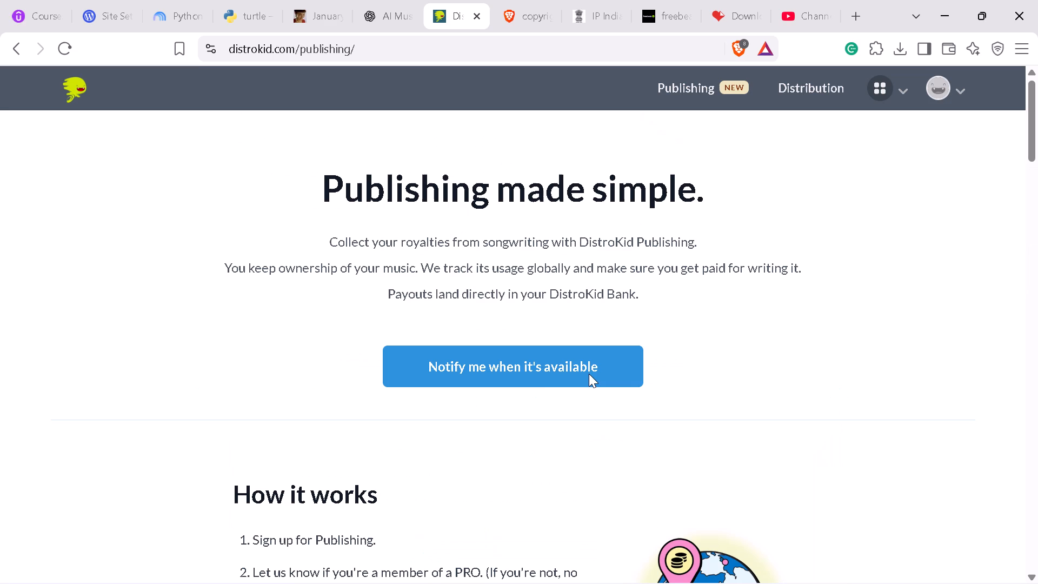
pyautogui.click(534, 374)
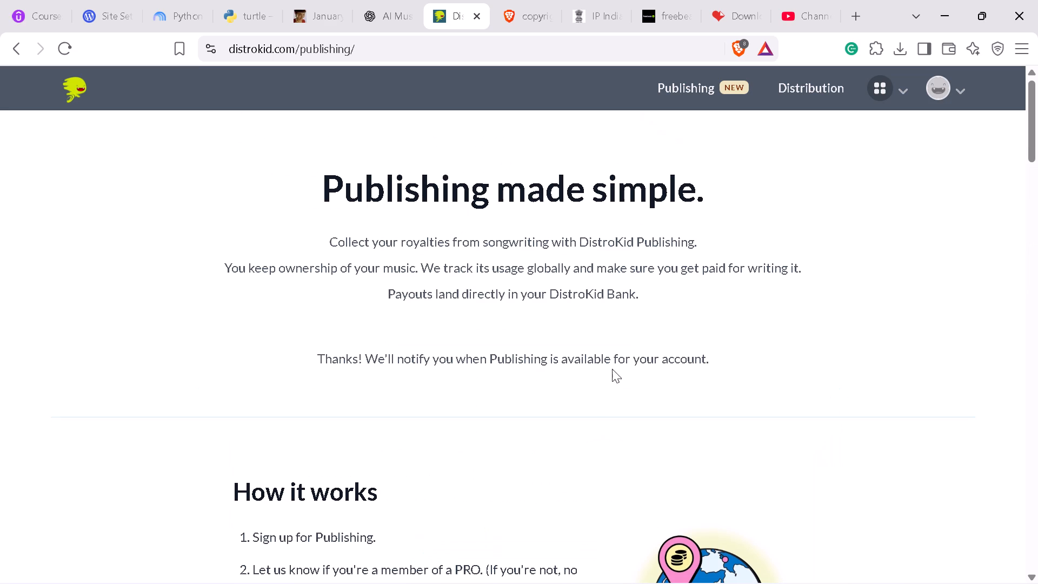
# Check the distribution plan comparison and account options, revisit the Publishing page, and return to the plans.
pyautogui.click(797, 80)
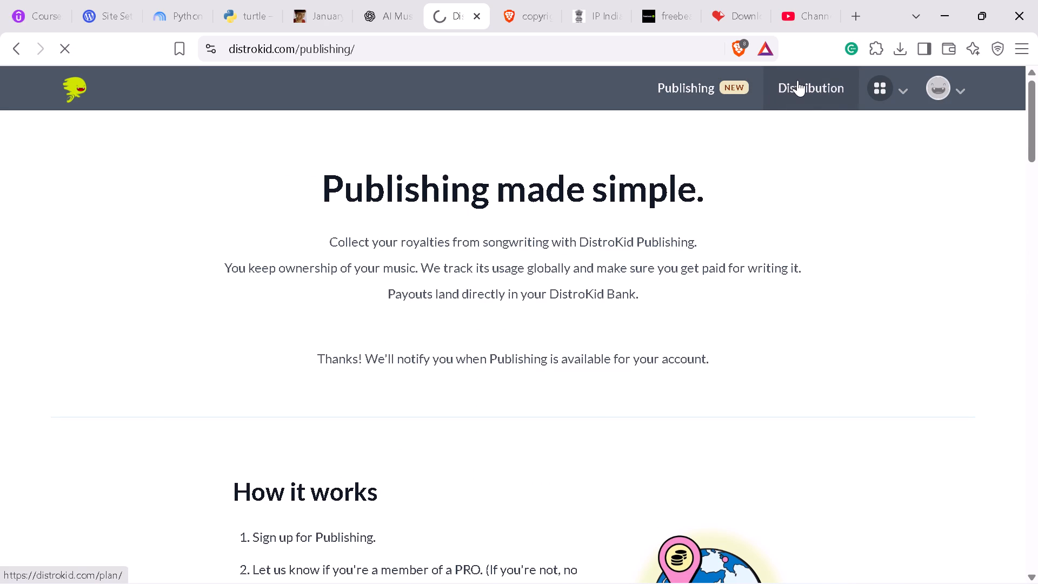
pyautogui.click(926, 83)
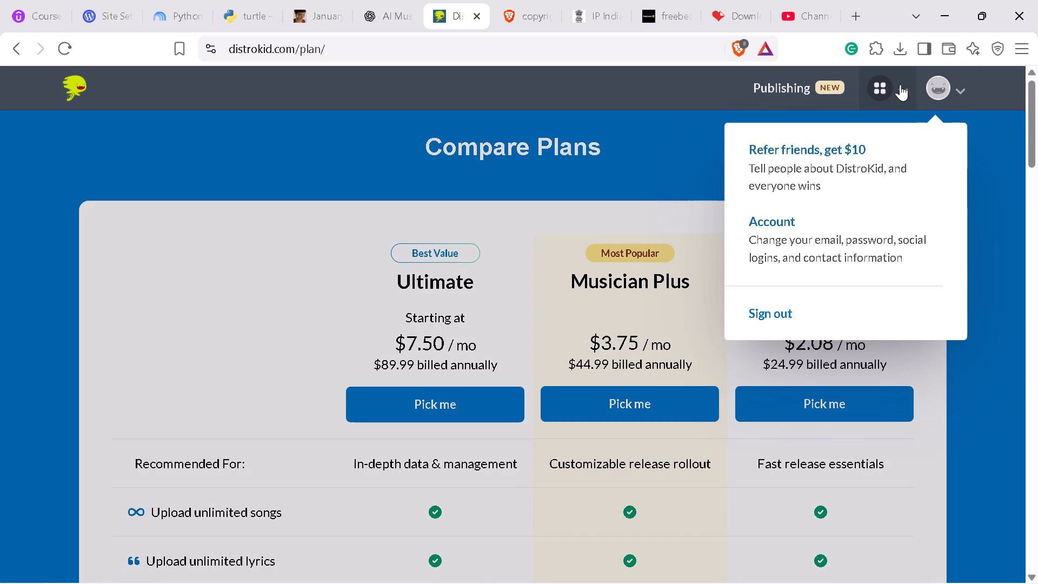
pyautogui.click(500, 229)
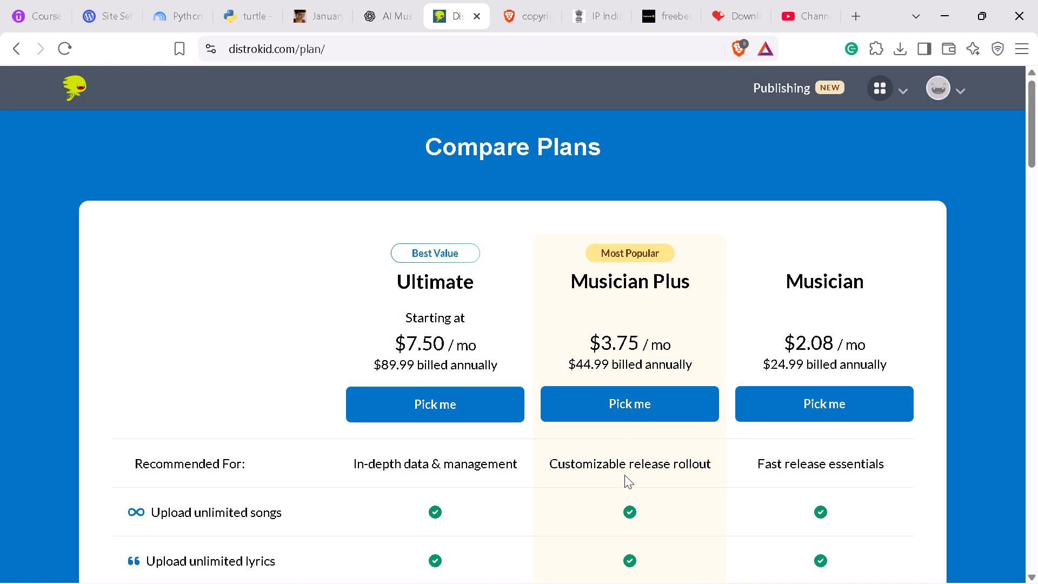
pyautogui.click(849, 97)
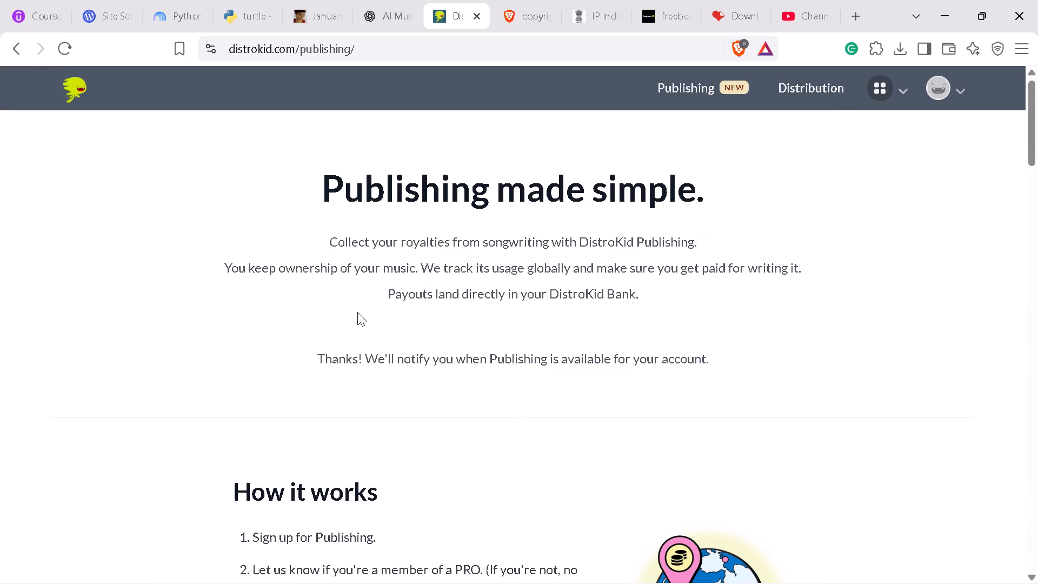
pyautogui.click(73, 86)
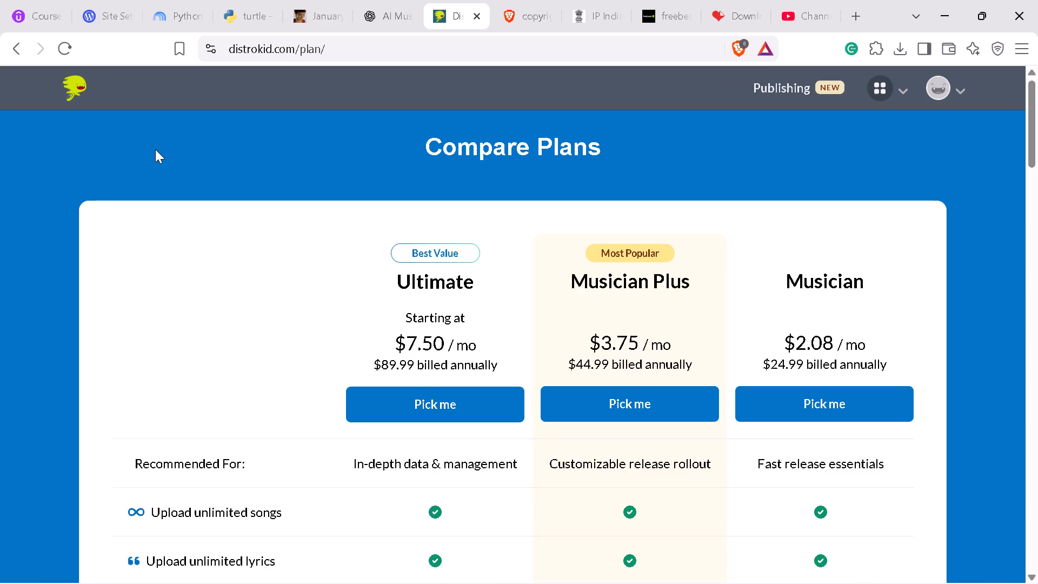
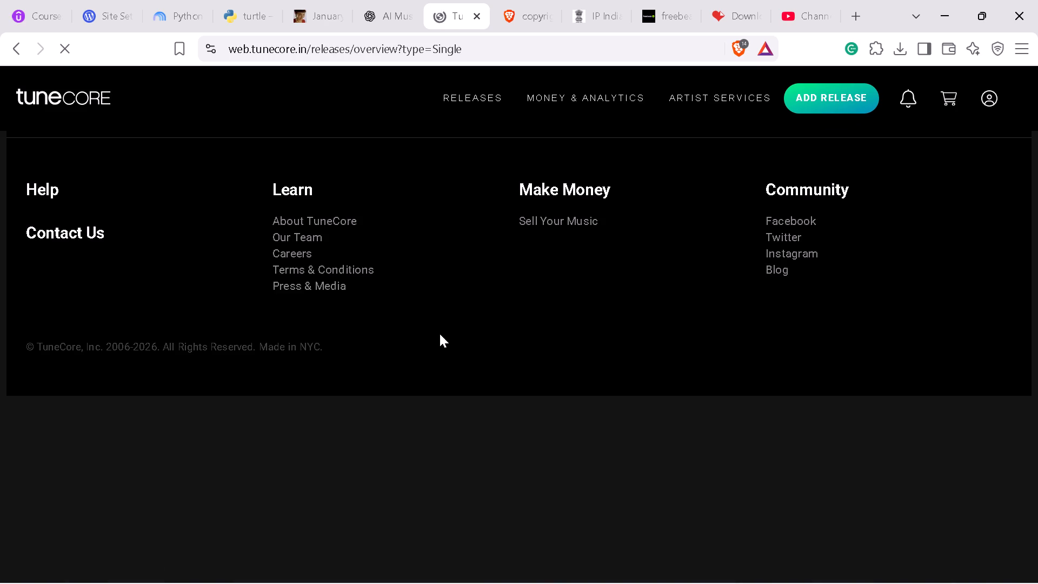
# Start the Release Details form for the new TuneCore single.
pyautogui.scroll(4, 591, 334)
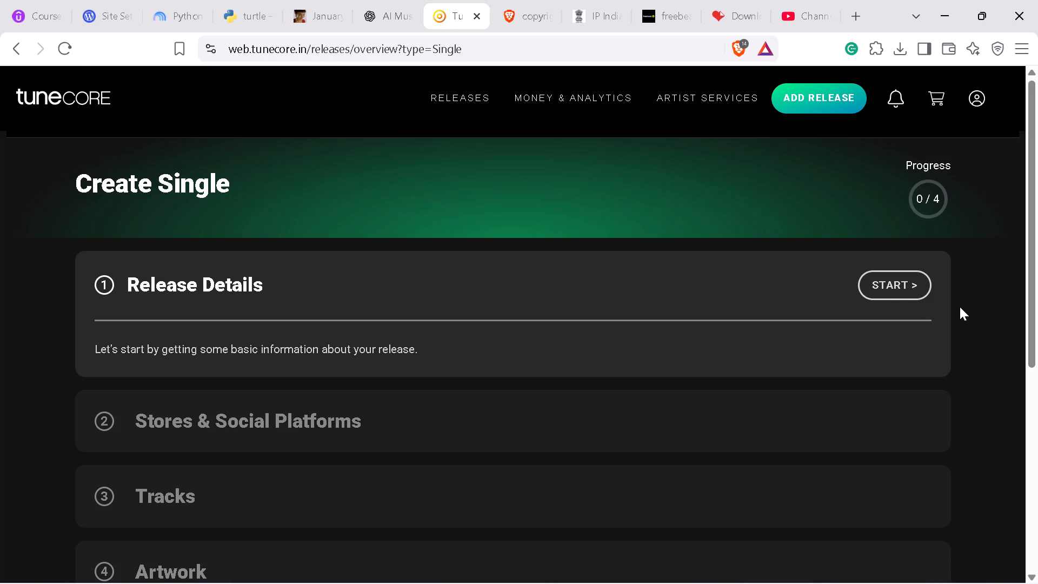
pyautogui.click(875, 284)
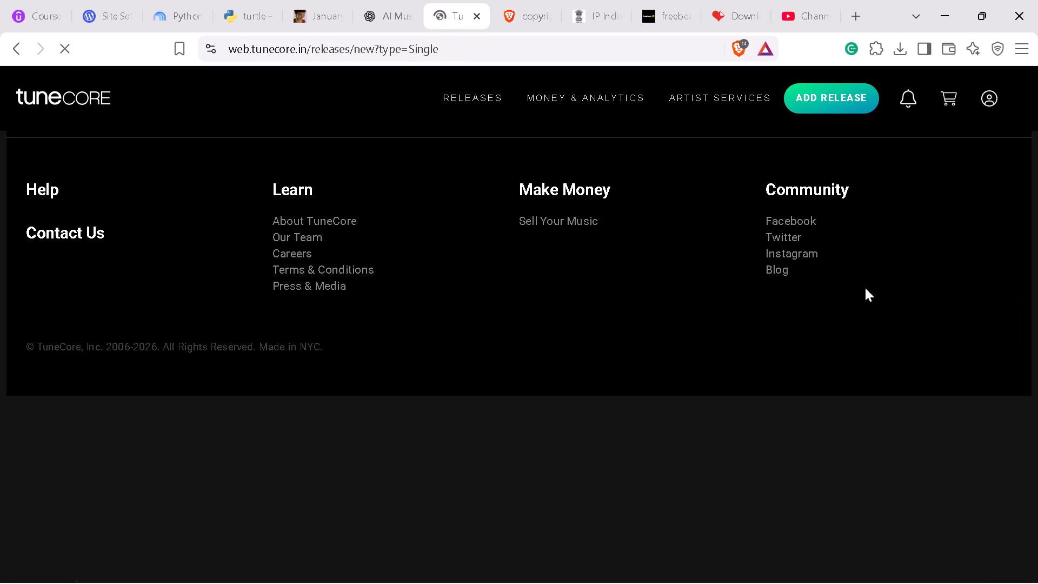
pyautogui.scroll(3, 593, 298)
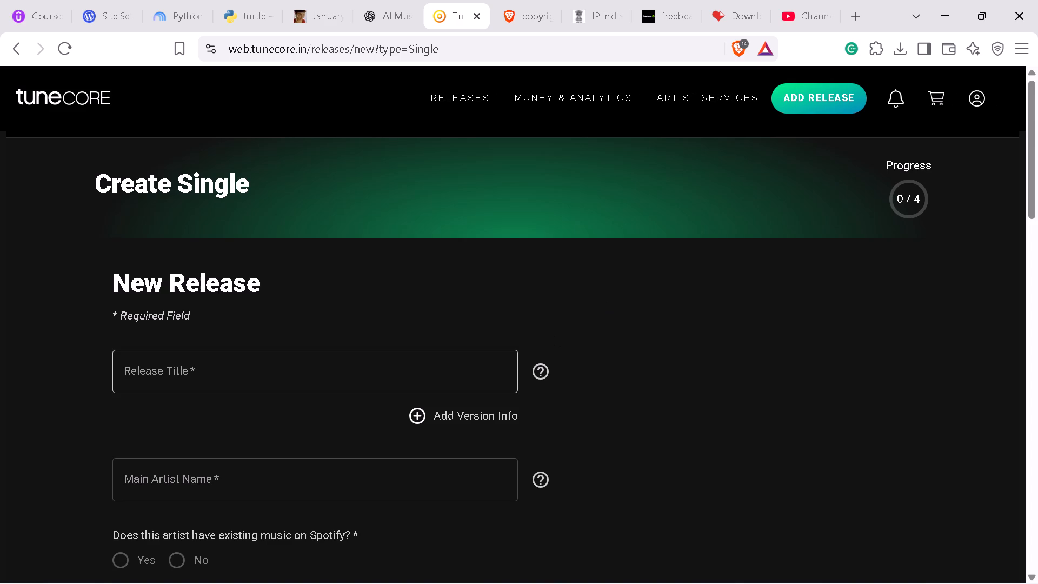
# Enter Adhoore Khat as the release title and fill in the main artist's full name.
pyautogui.click(329, 385)
pyautogui.write('Adhoore')
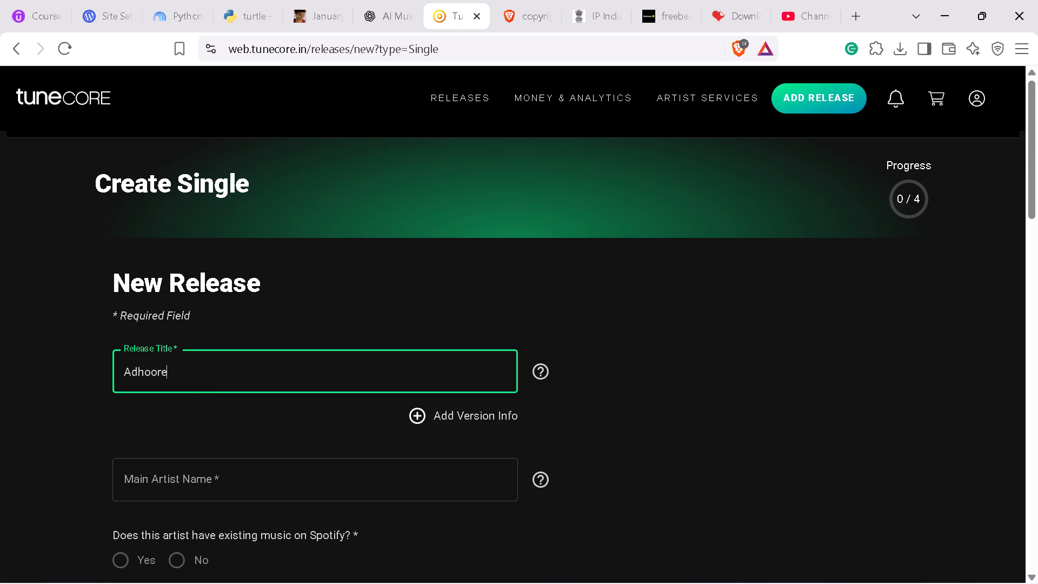
pyautogui.press('space')
pyautogui.write('Khat')
pyautogui.click(422, 475)
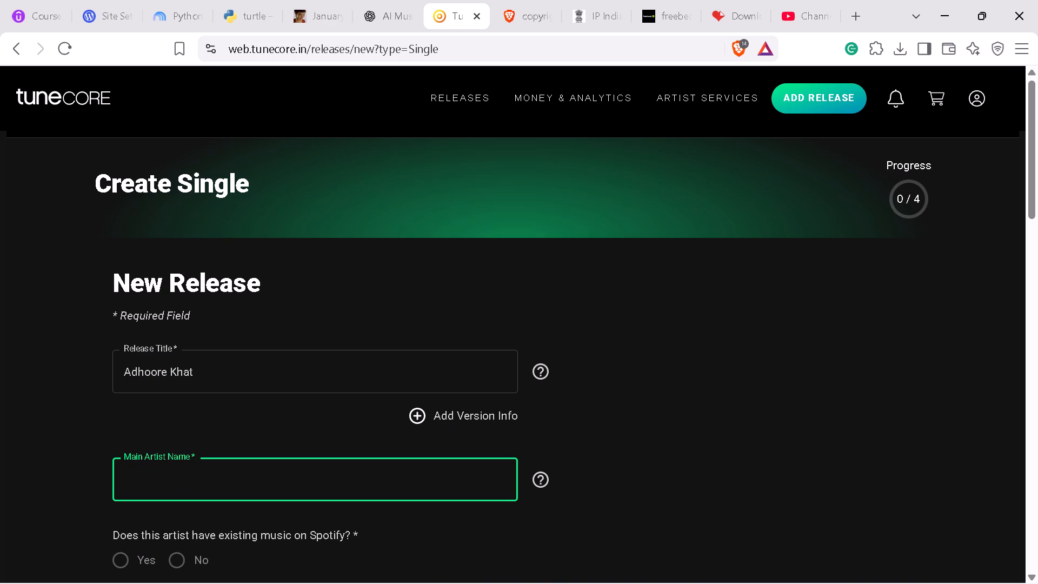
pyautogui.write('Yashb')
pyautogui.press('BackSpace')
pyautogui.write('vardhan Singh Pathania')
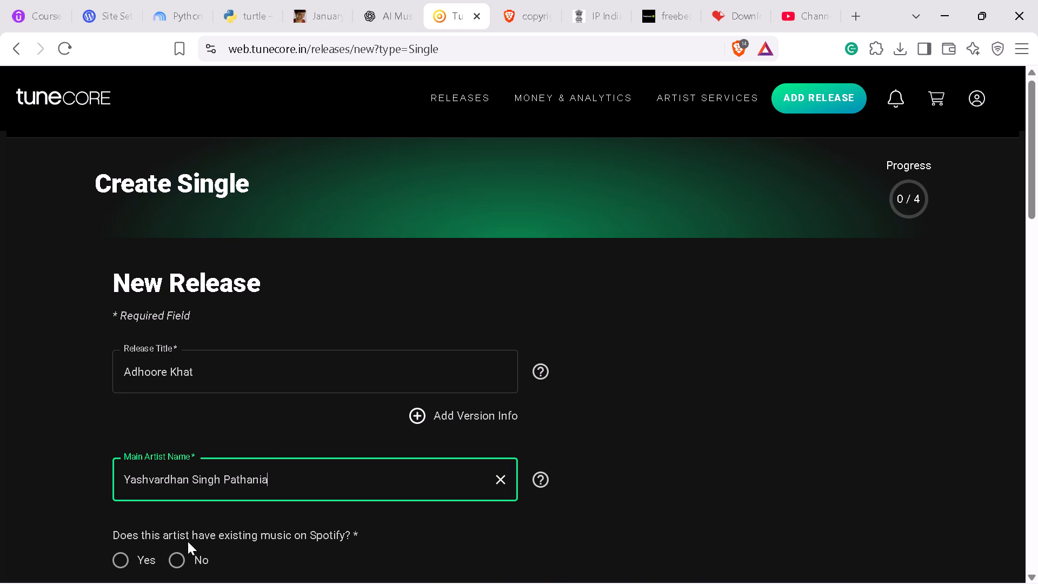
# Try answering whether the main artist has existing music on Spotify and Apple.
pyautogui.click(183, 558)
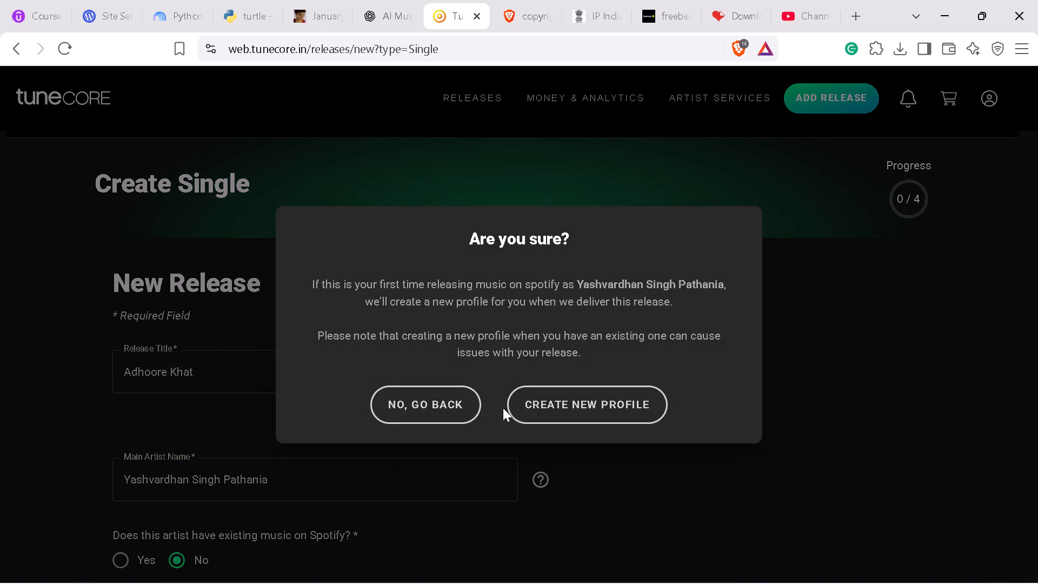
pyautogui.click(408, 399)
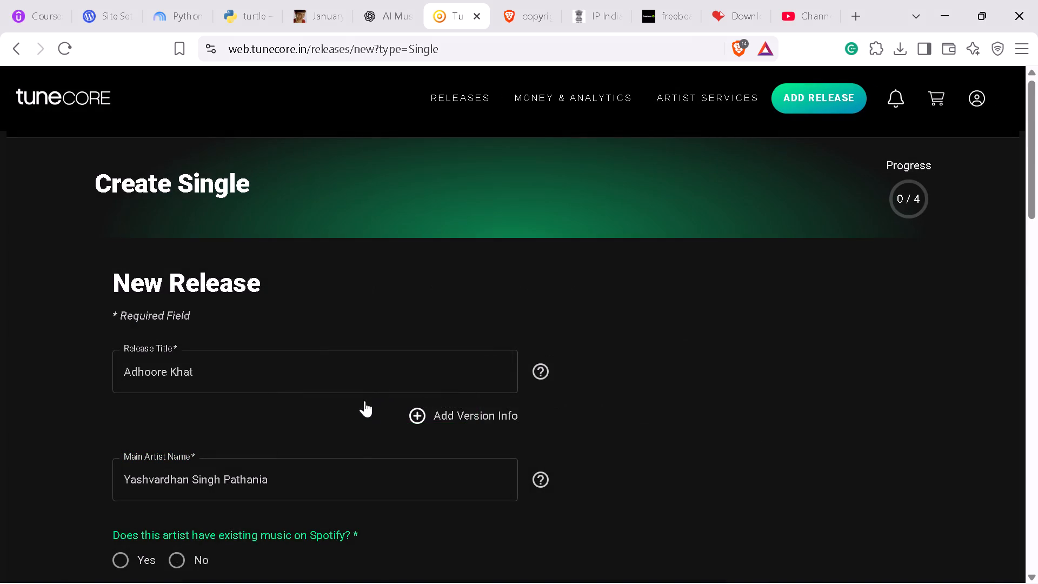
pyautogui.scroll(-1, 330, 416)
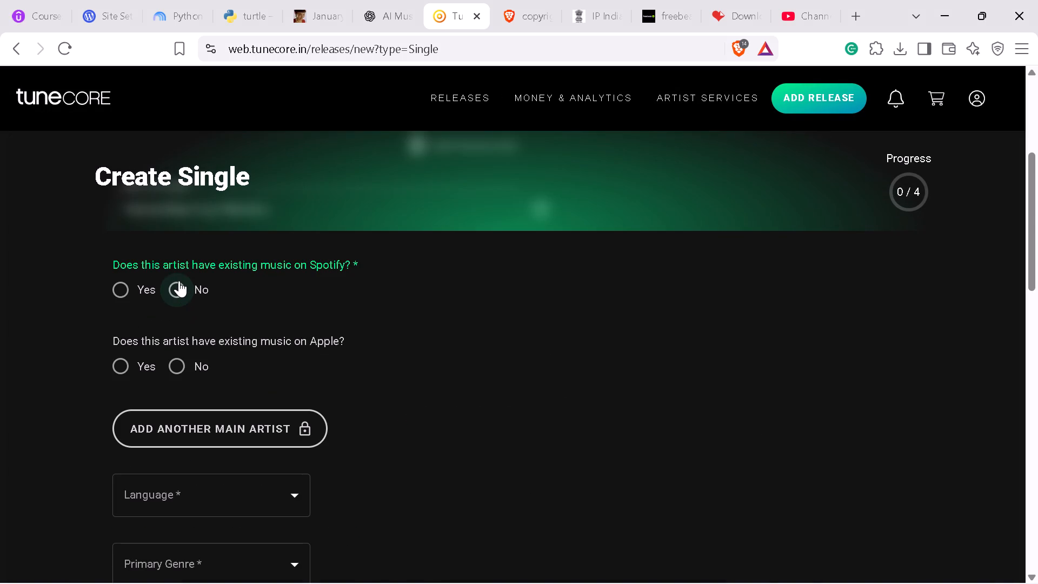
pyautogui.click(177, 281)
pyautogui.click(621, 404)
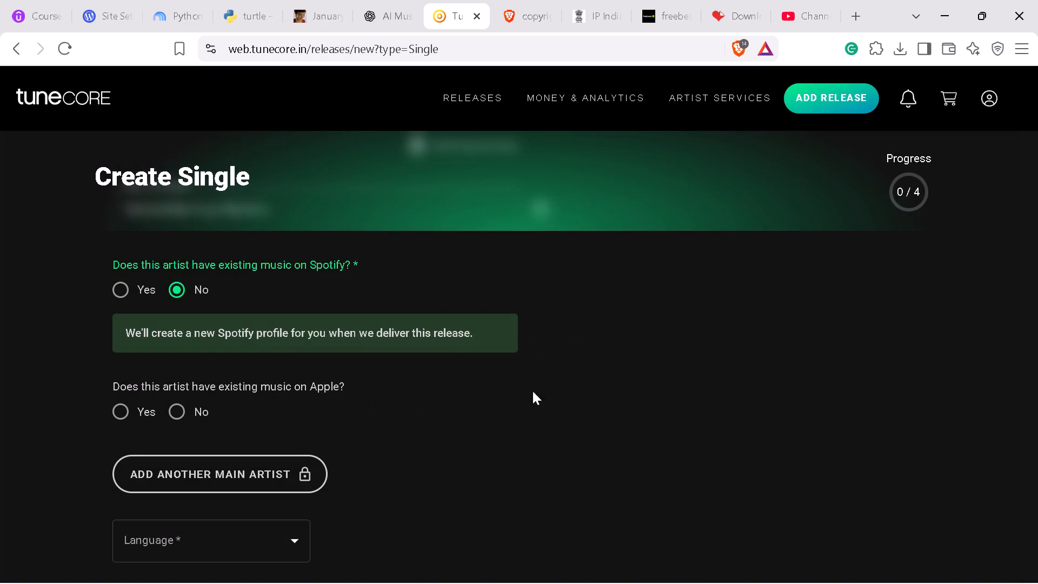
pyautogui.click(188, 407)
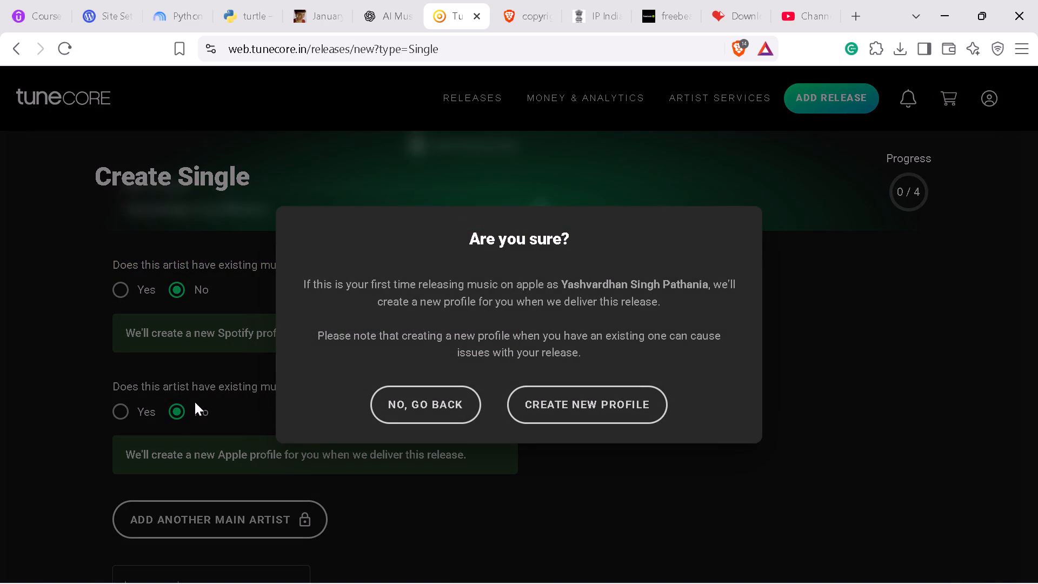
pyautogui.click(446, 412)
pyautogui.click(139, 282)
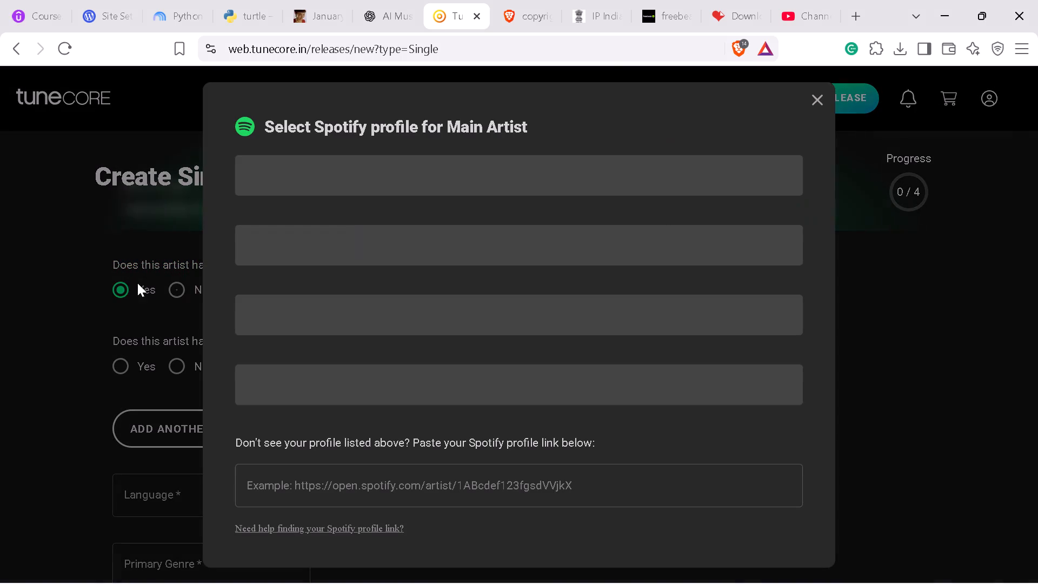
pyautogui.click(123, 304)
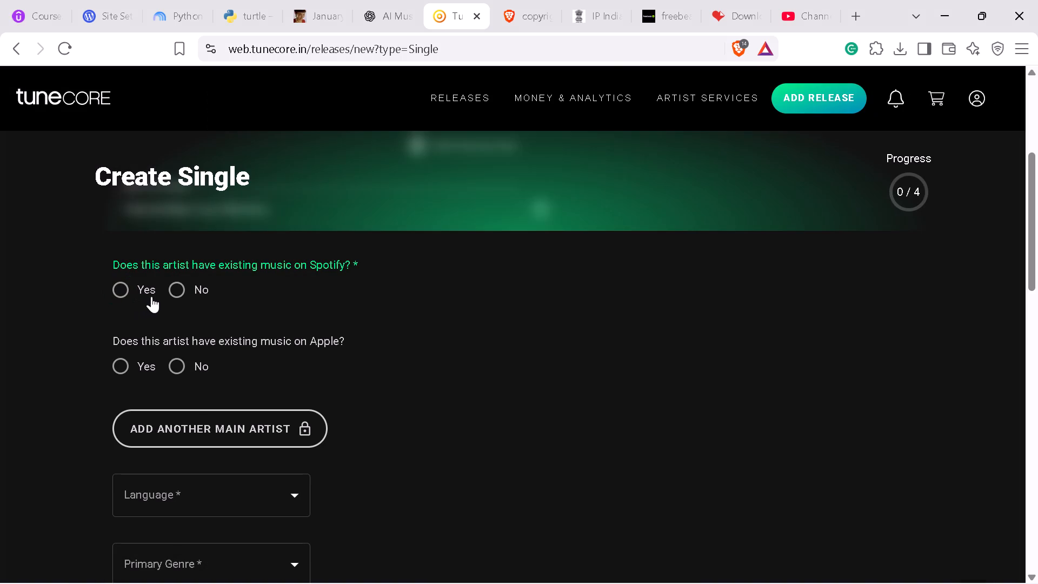
# Set the release language to Hindi.
pyautogui.click(259, 501)
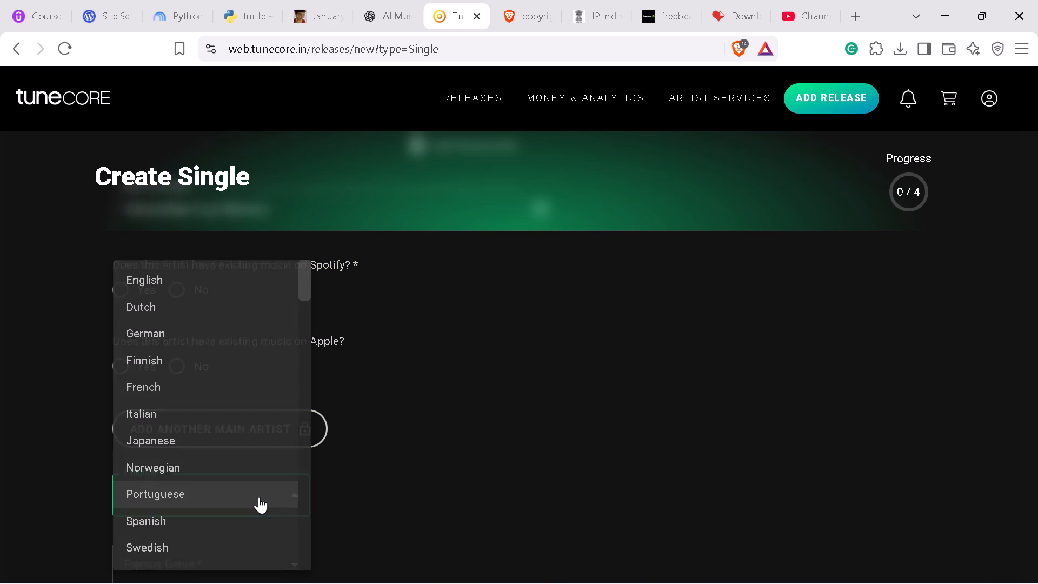
pyautogui.write('hin')
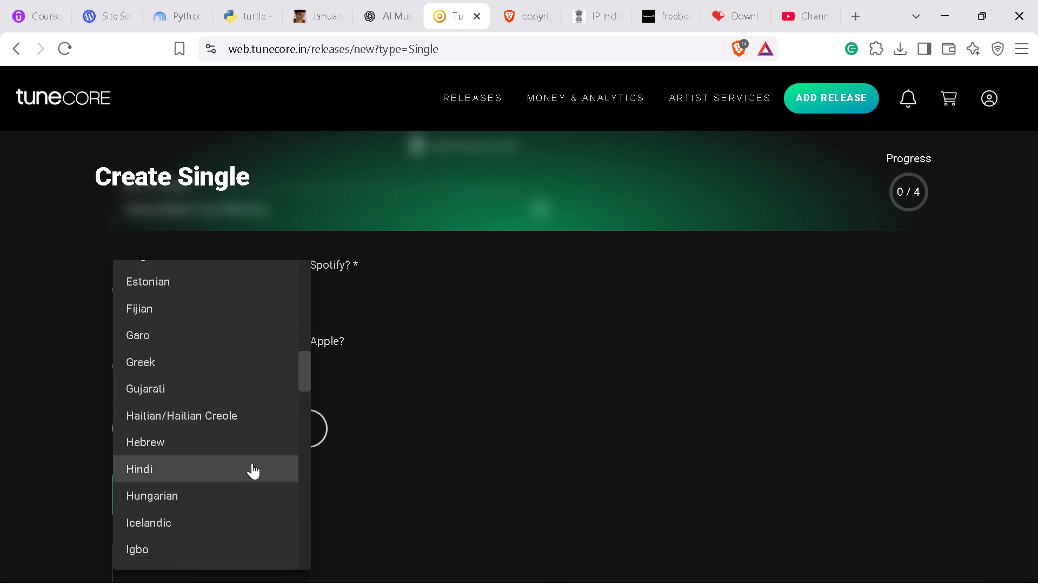
pyautogui.press('Return')
# Set the primary genre to Singer/Songwriter.
pyautogui.scroll(-1, 278, 476)
pyautogui.click(261, 294)
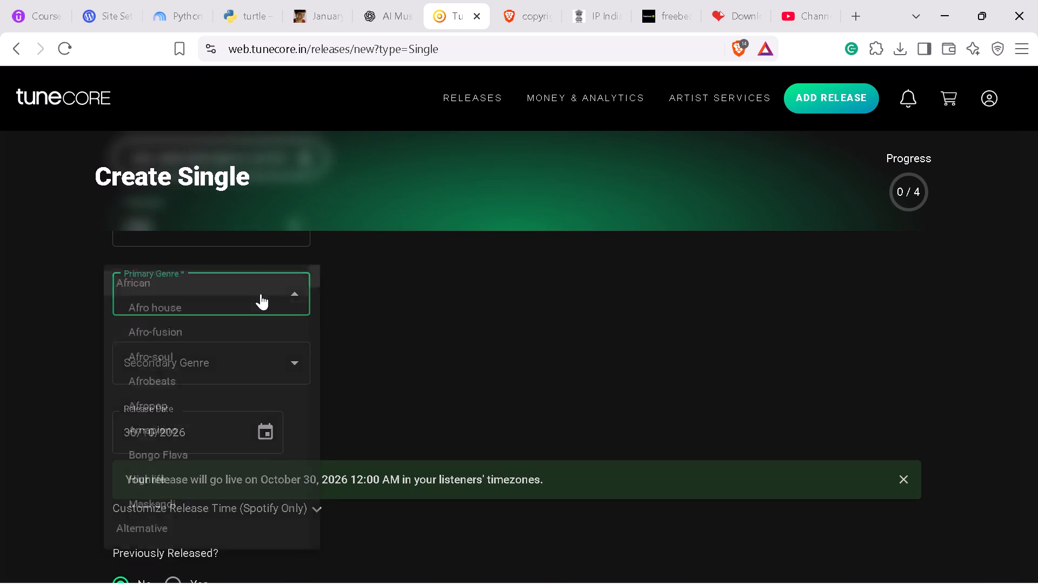
pyautogui.scroll(-2, 209, 503)
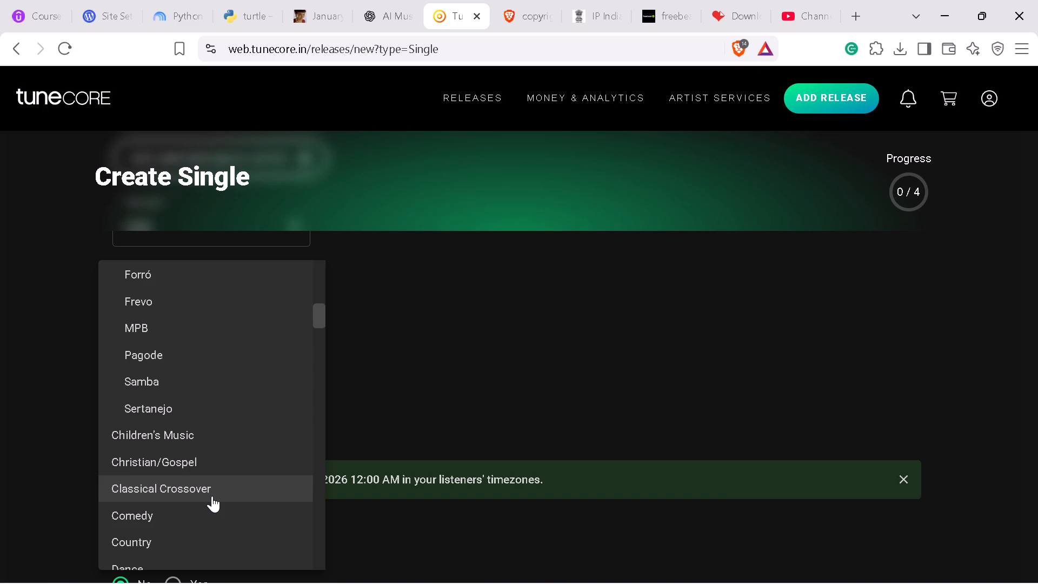
pyautogui.write('love')
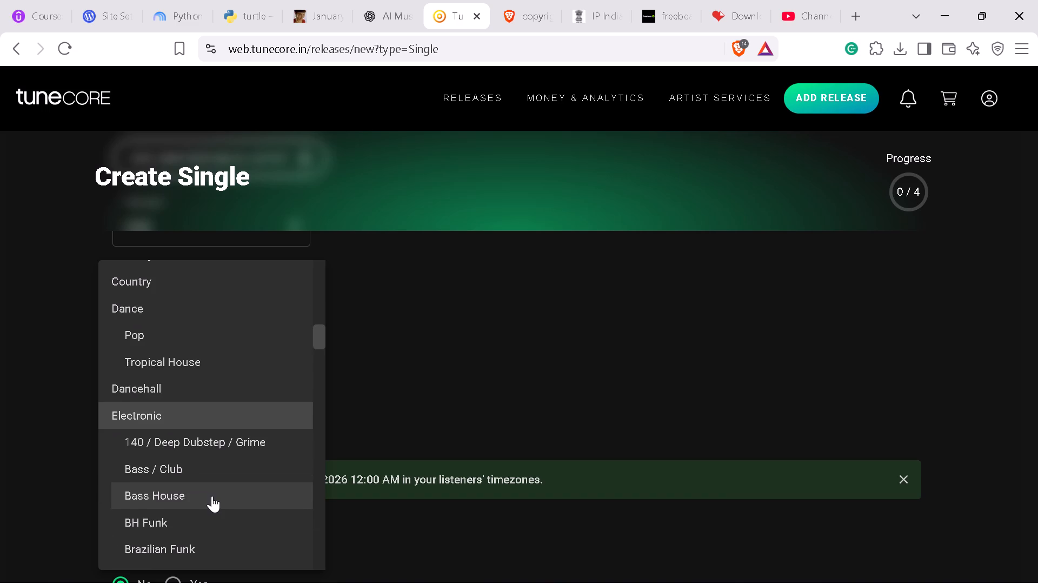
pyautogui.write('lo')
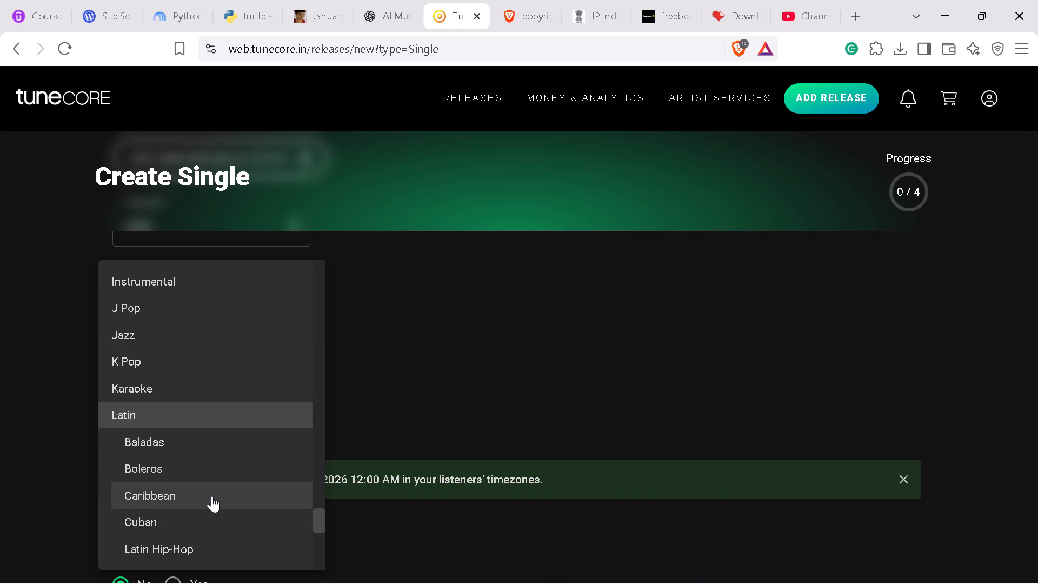
pyautogui.scroll(-1, 212, 467)
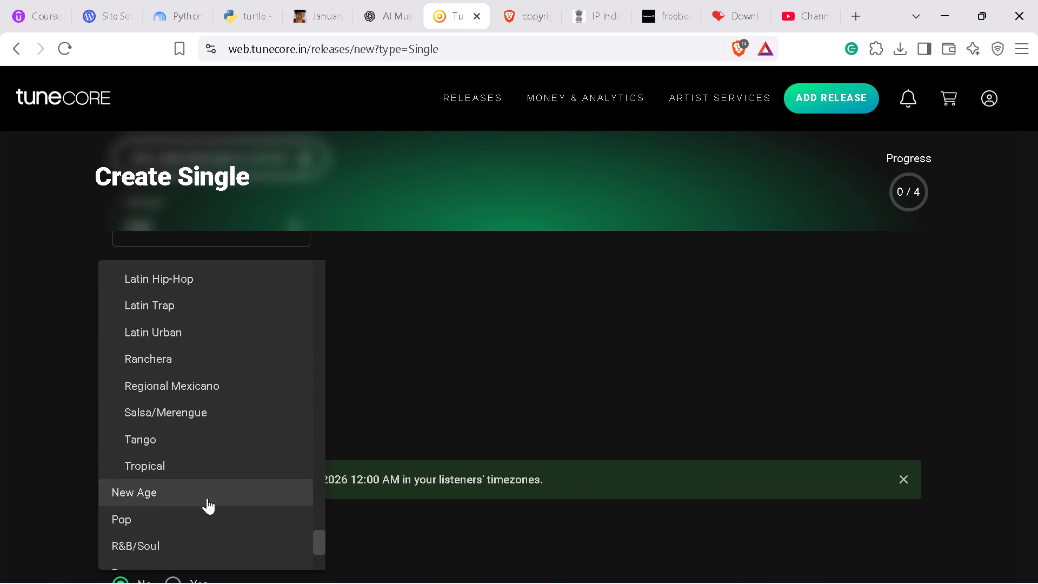
pyautogui.scroll(-1, 203, 513)
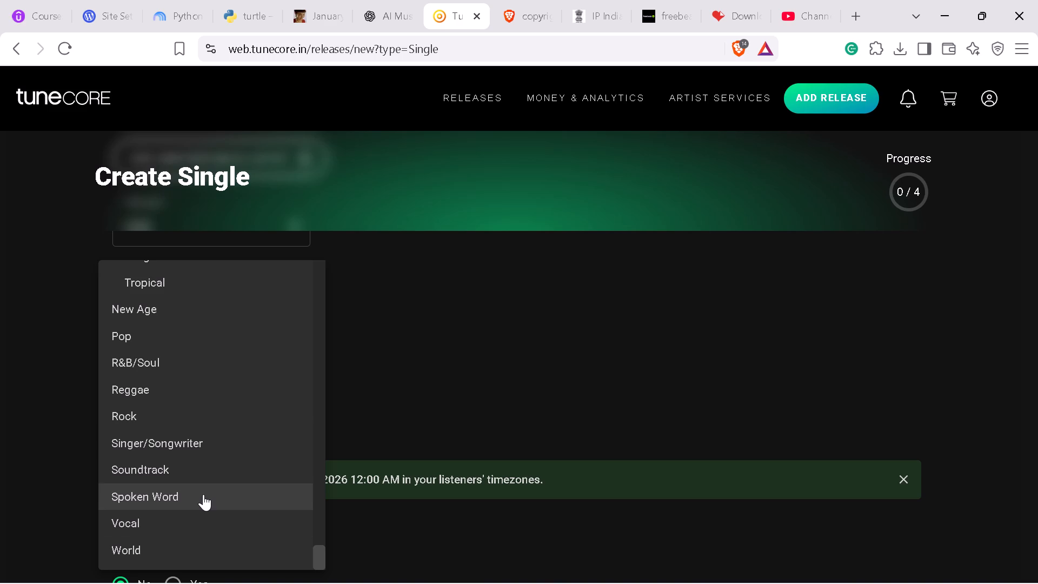
pyautogui.click(209, 451)
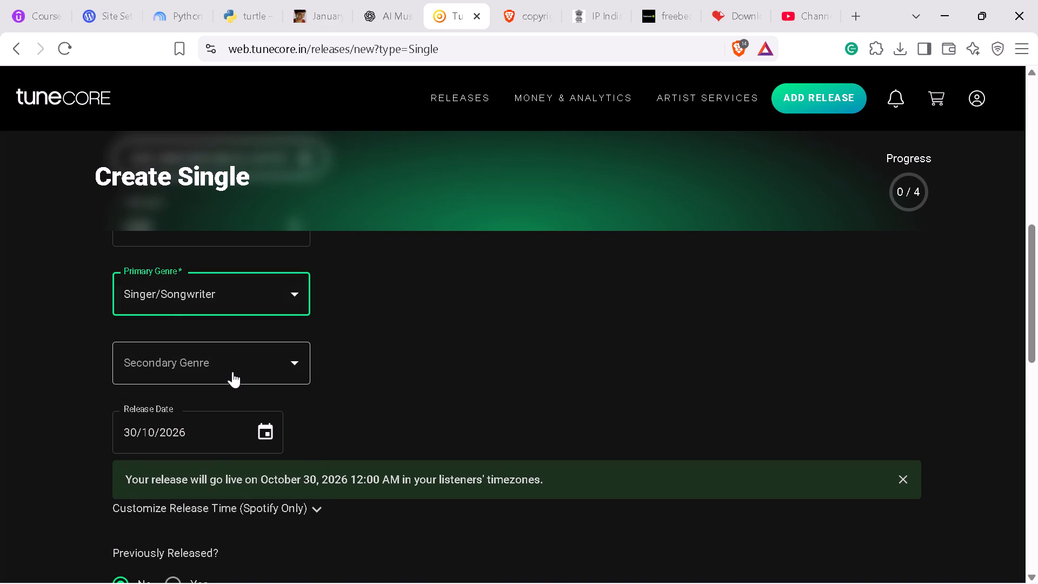
# Set the secondary genre to Singer/Songwriter as well.
pyautogui.click(232, 371)
pyautogui.scroll(-2, 224, 387)
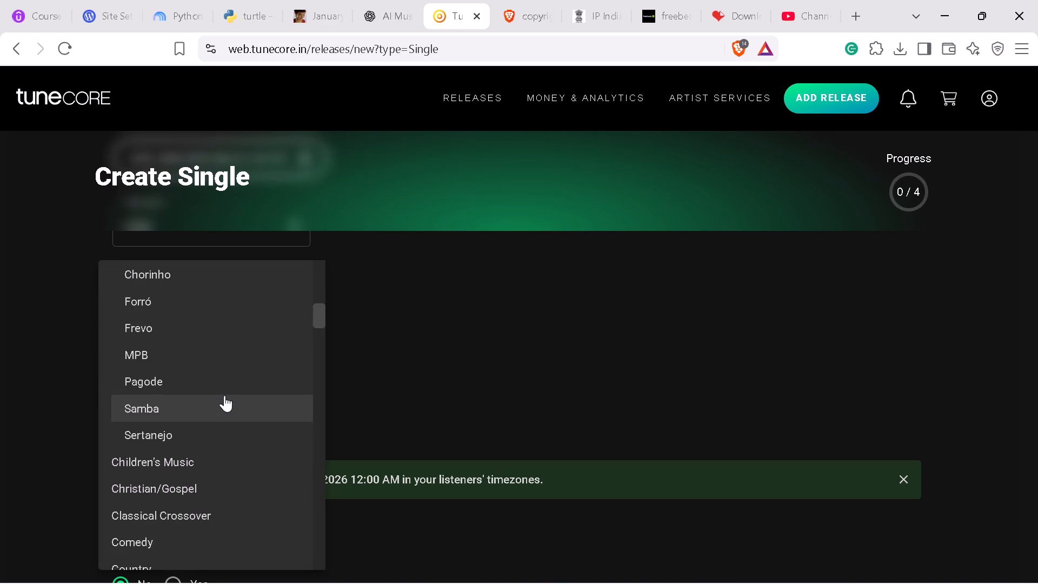
pyautogui.scroll(-3, 224, 400)
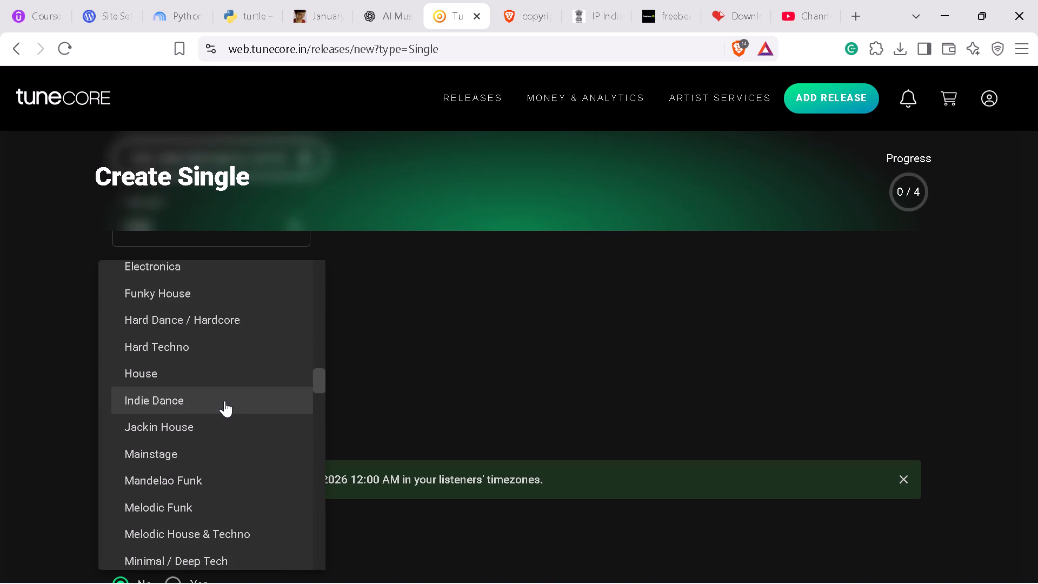
pyautogui.scroll(-2, 224, 401)
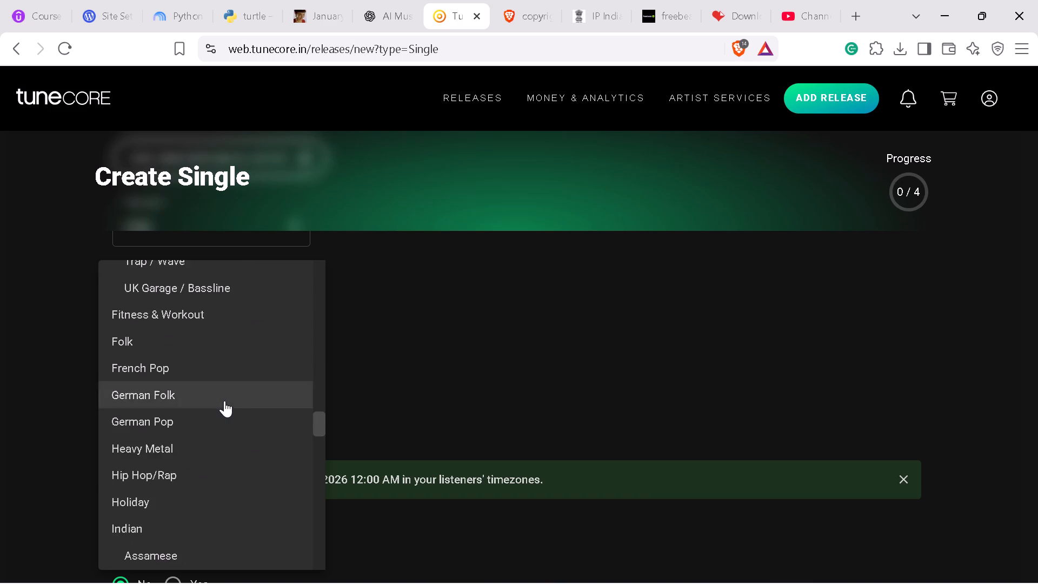
pyautogui.scroll(-1, 216, 413)
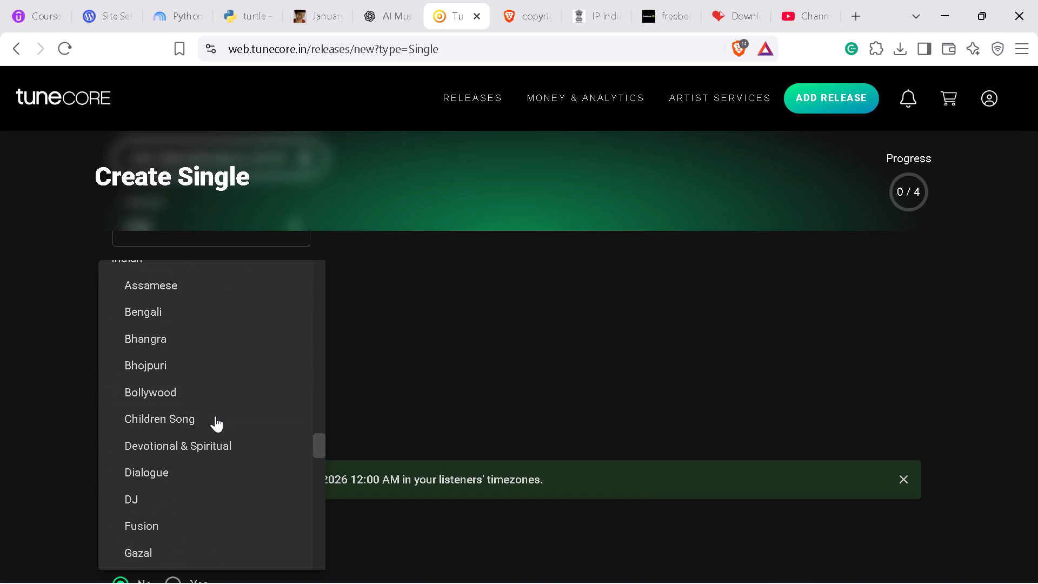
pyautogui.scroll(-3, 209, 448)
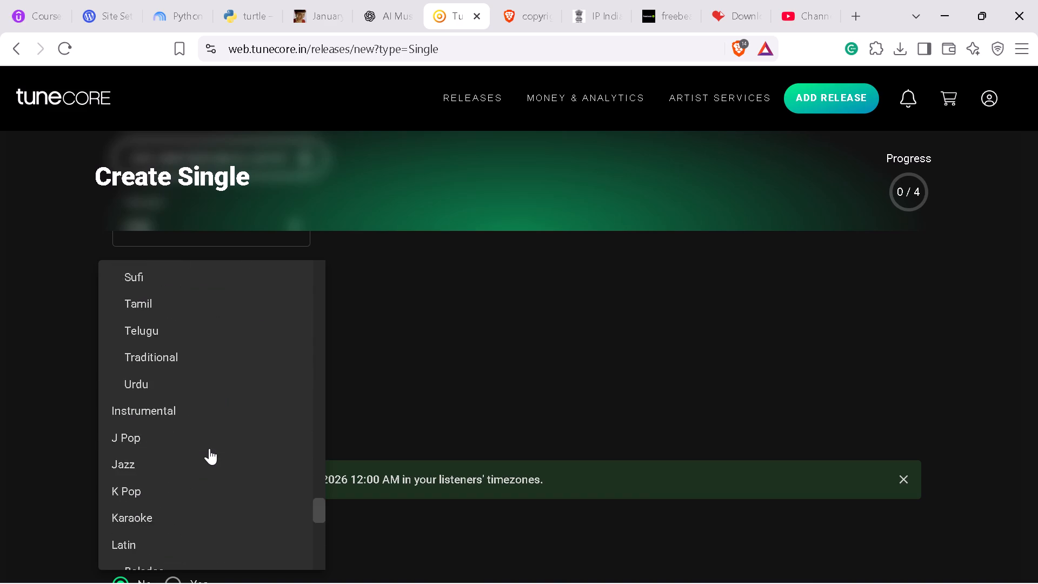
pyautogui.scroll(-3, 209, 448)
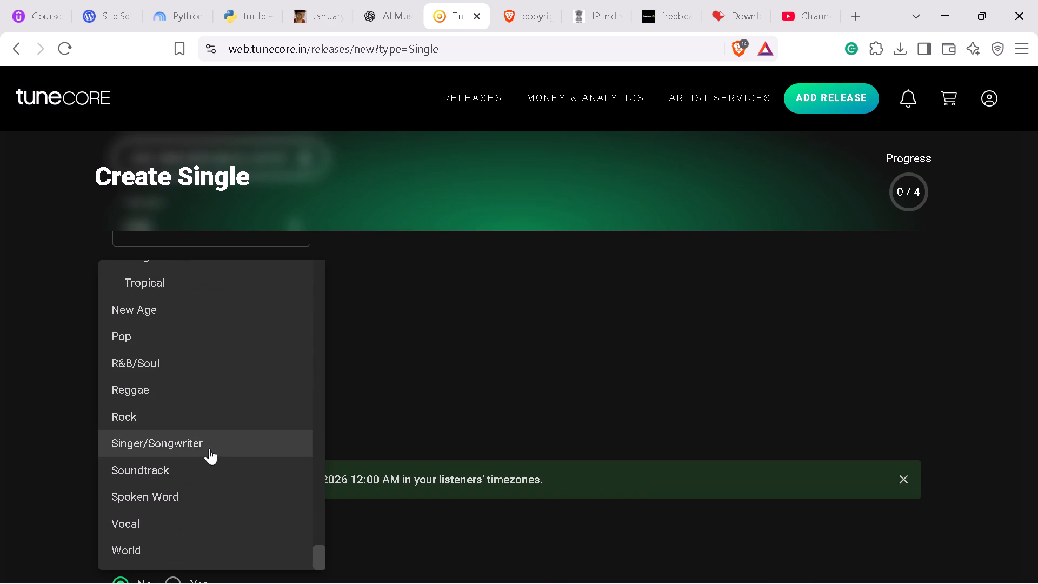
pyautogui.click(209, 448)
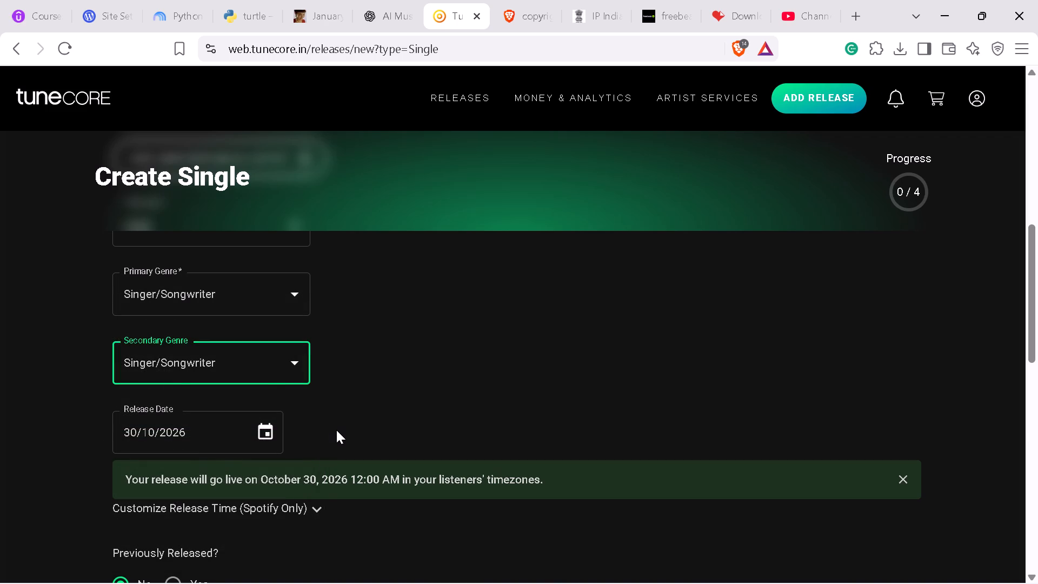
# Review the release date, previous-release and optional advanced settings, and try to save the release details.
pyautogui.scroll(-1, 336, 430)
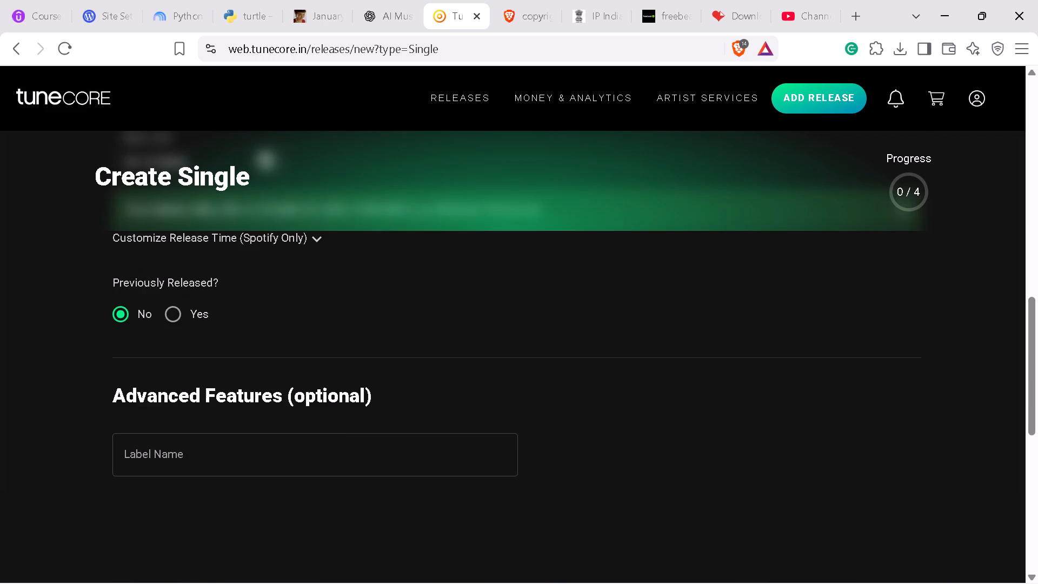
pyautogui.scroll(2, 279, 379)
pyautogui.scroll(-2, 278, 383)
pyautogui.scroll(1, 268, 419)
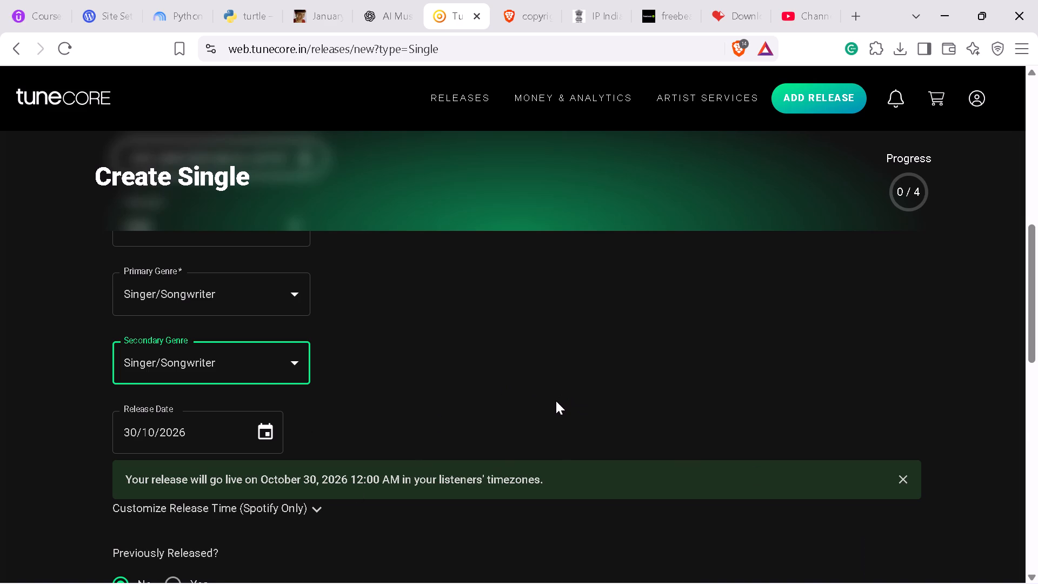
pyautogui.scroll(-1, 550, 401)
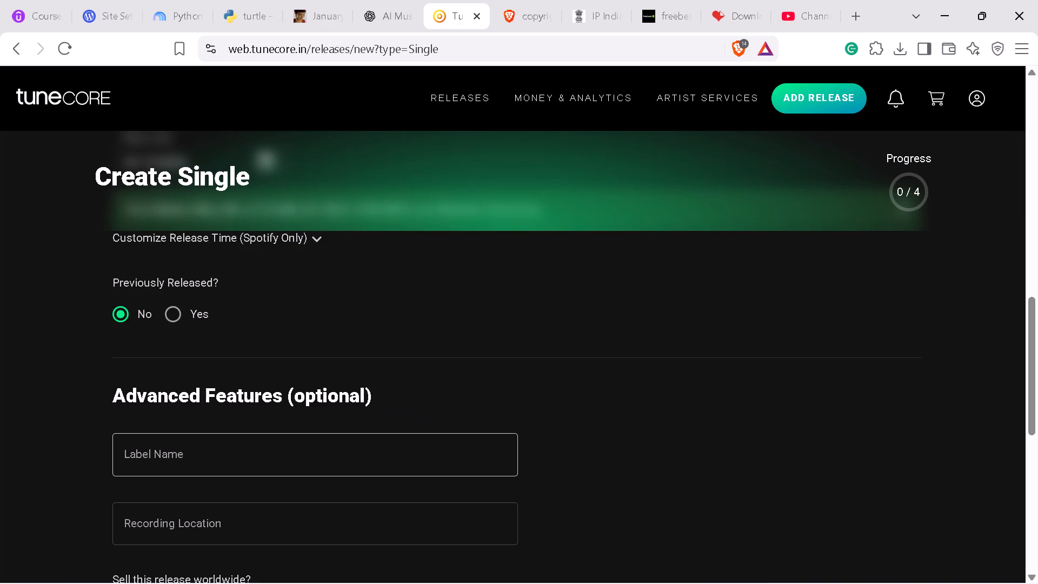
pyautogui.scroll(-1, 313, 466)
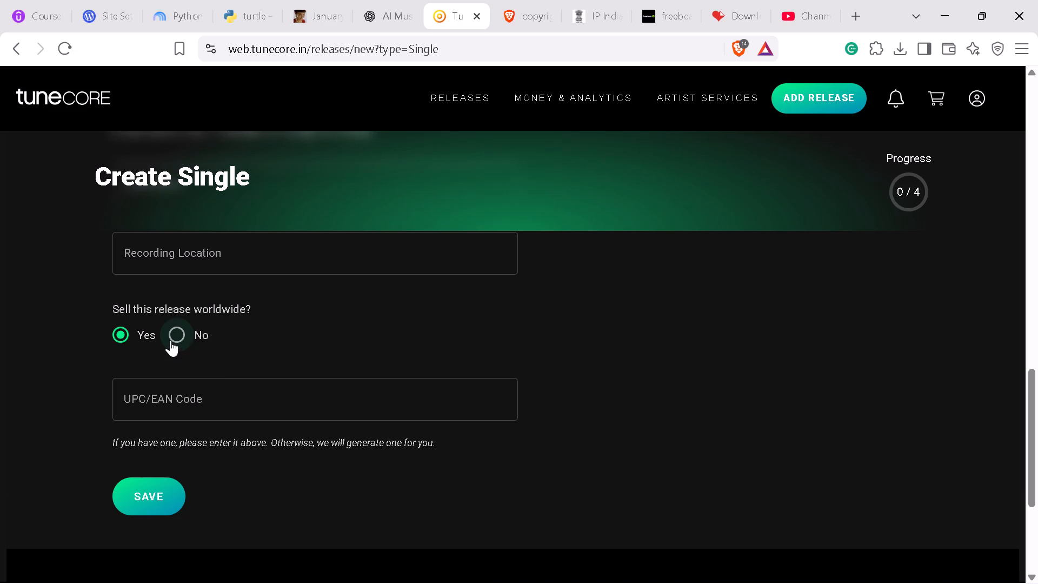
pyautogui.click(168, 494)
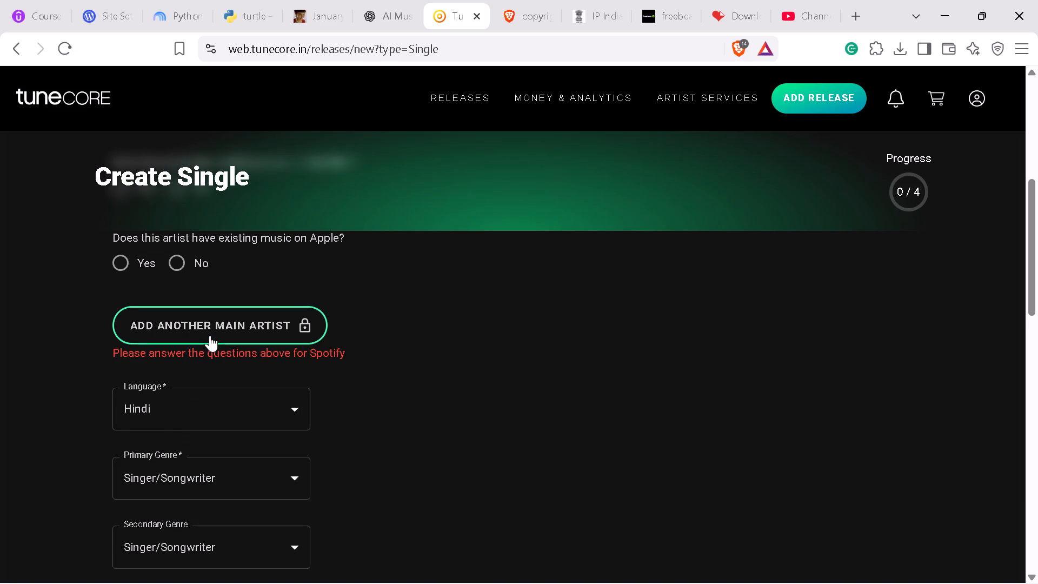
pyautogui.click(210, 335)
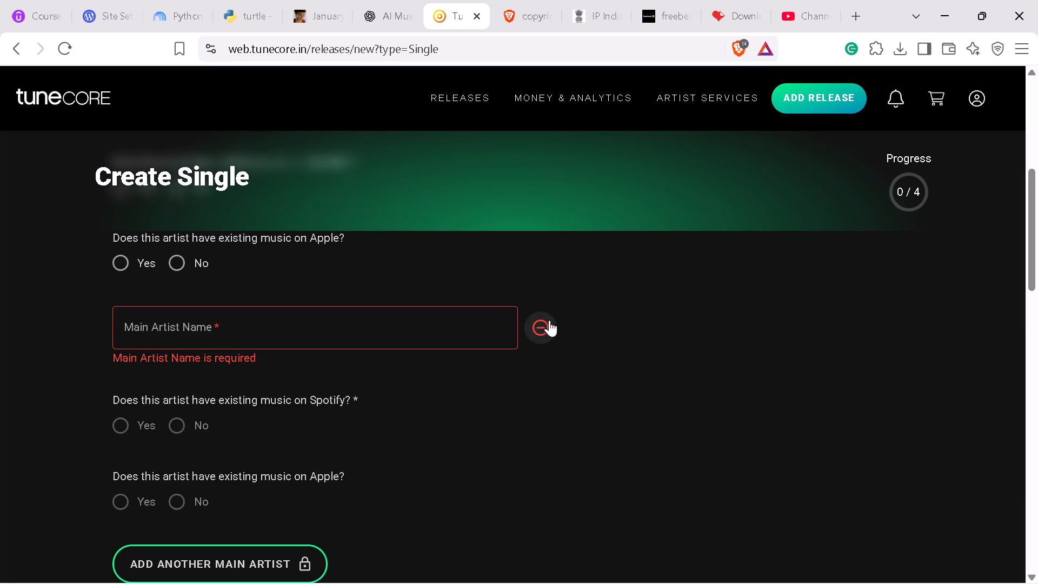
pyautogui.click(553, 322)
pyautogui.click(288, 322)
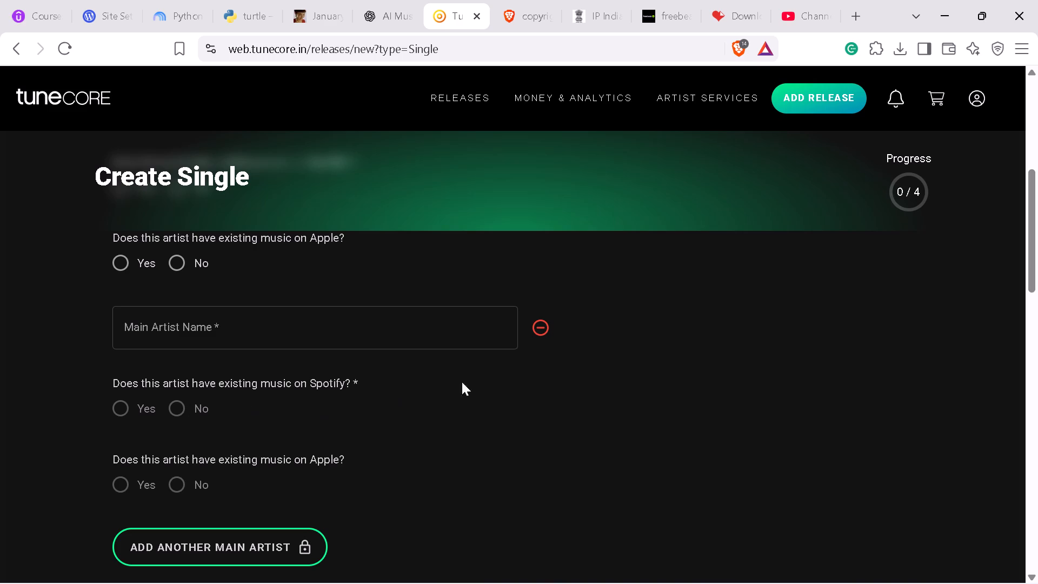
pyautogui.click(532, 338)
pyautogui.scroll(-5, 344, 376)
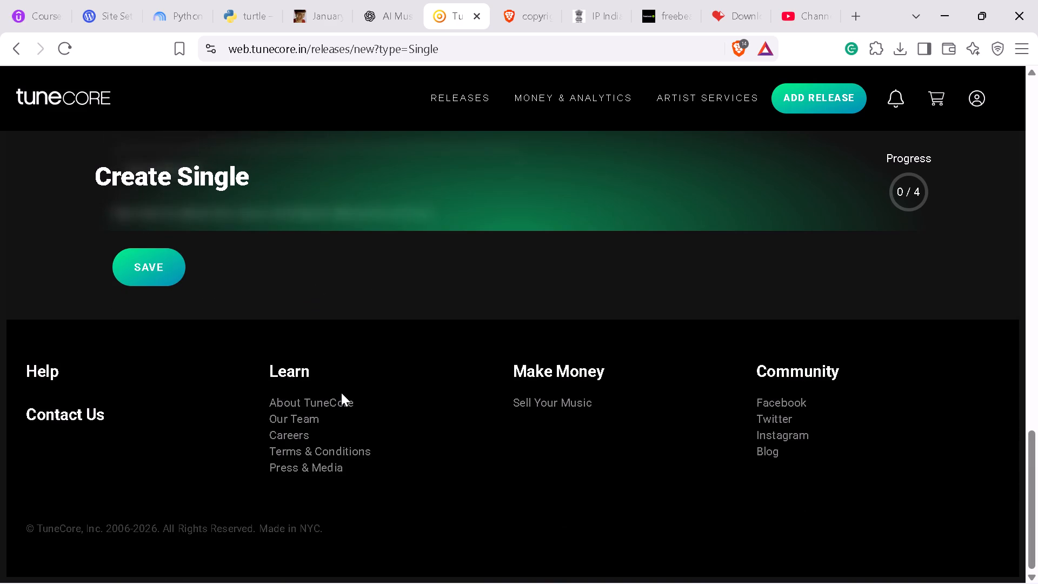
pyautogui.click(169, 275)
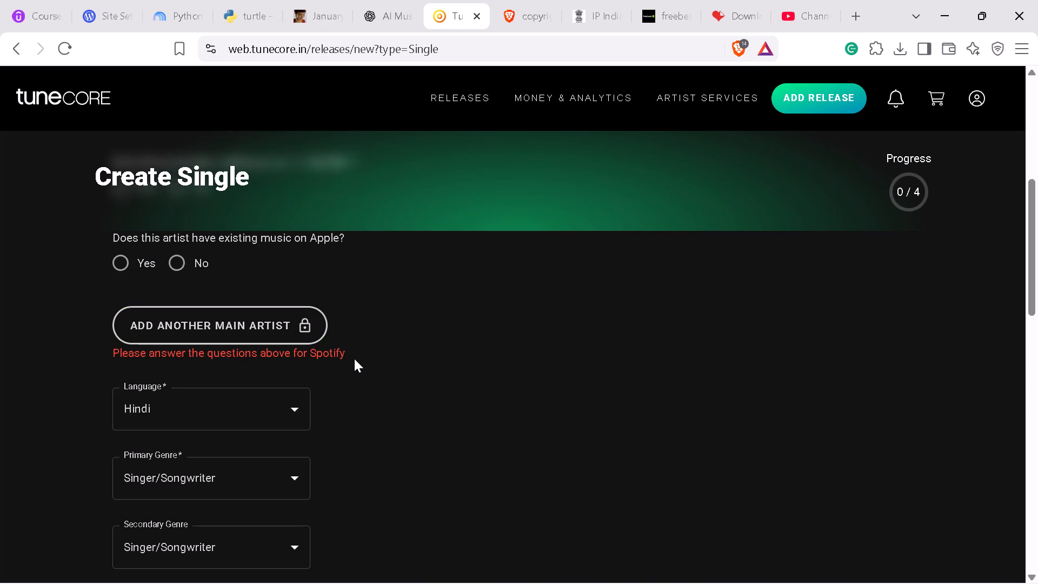
# Answer No to existing music on Spotify and on Apple, choosing to create new artist profiles.
pyautogui.scroll(1, 273, 356)
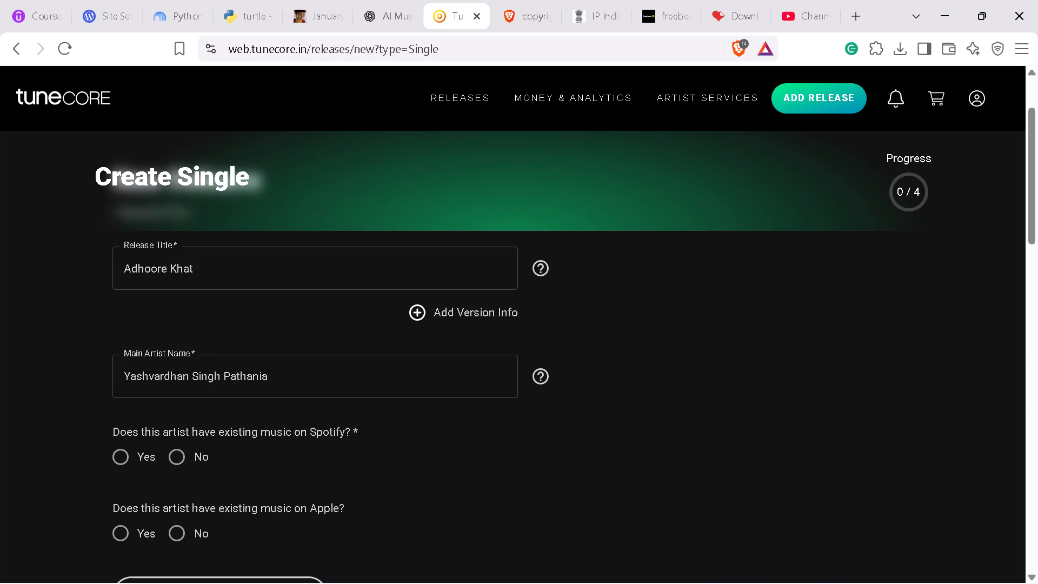
pyautogui.click(177, 456)
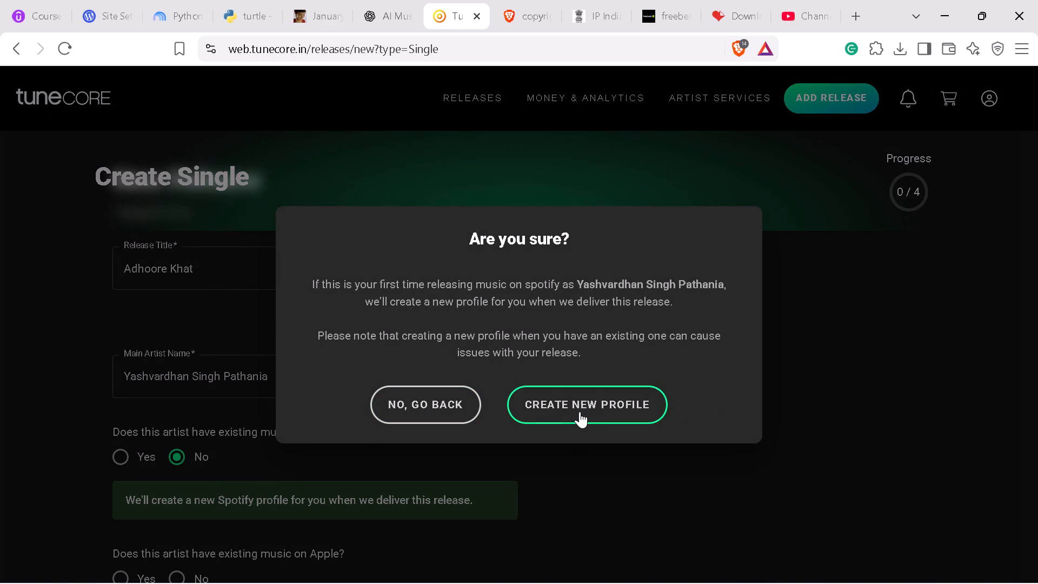
pyautogui.click(573, 412)
pyautogui.scroll(-1, 387, 497)
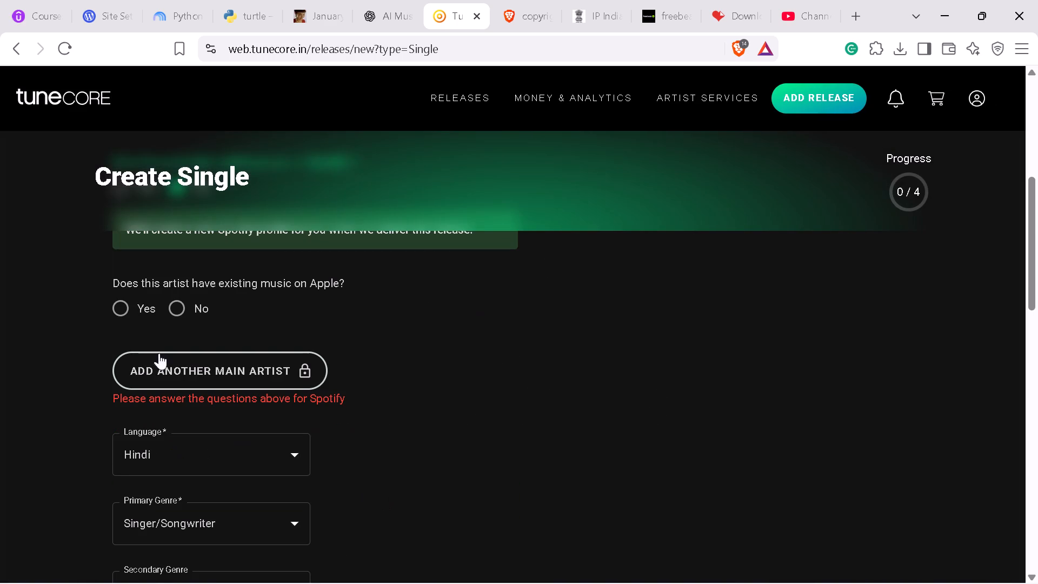
pyautogui.click(165, 313)
pyautogui.click(582, 399)
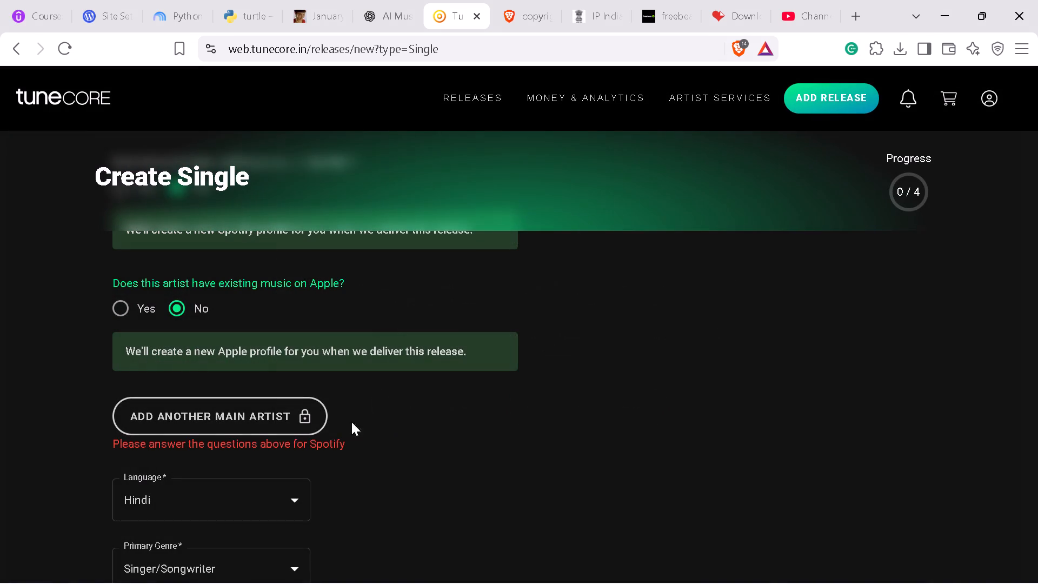
# Save the release details, leaving the optional recording location and UPC/EAN code blank.
pyautogui.scroll(-3, 370, 446)
pyautogui.click(112, 503)
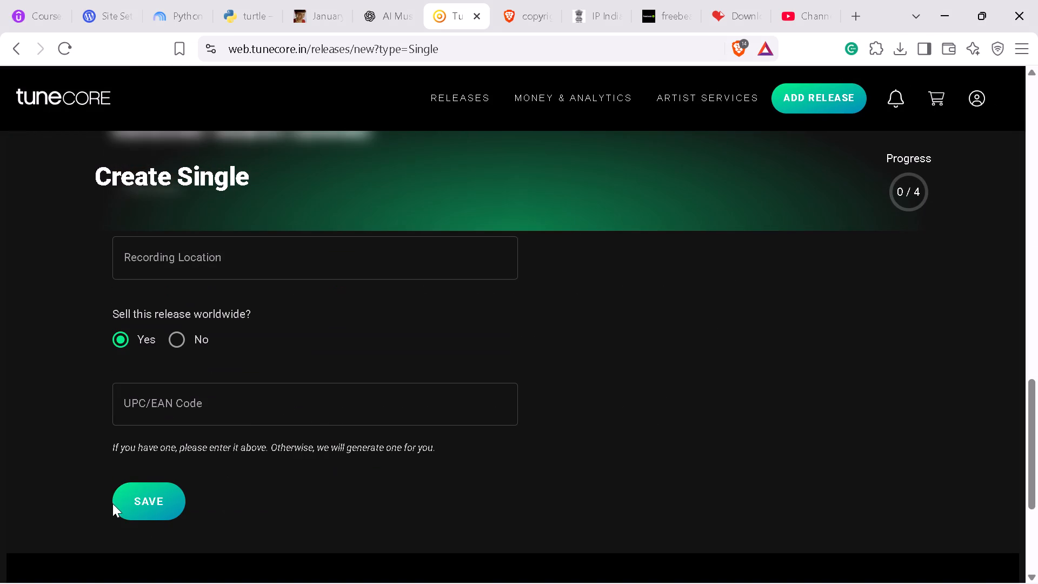
pyautogui.click(127, 503)
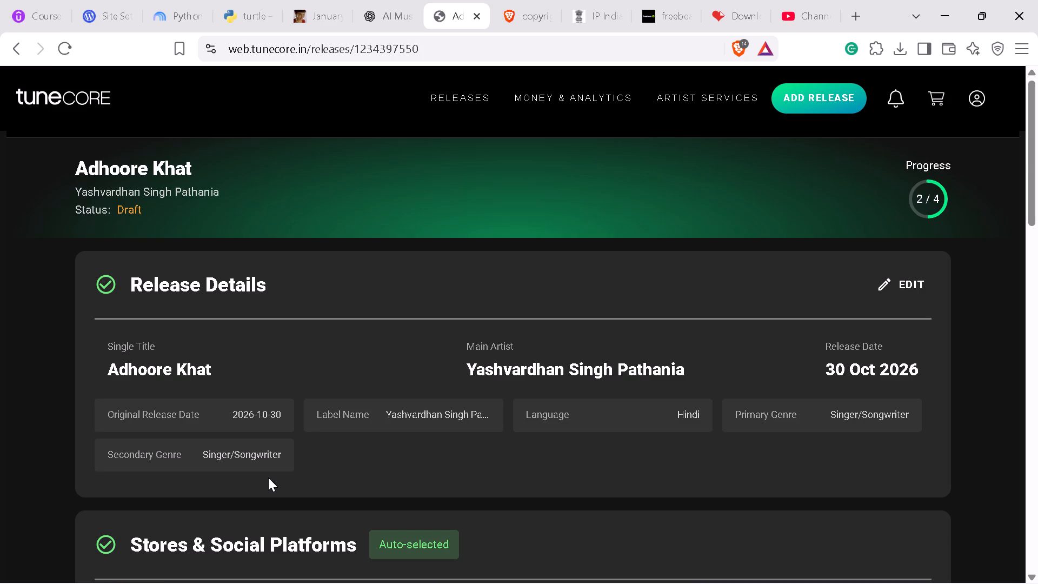
# Exclude TikTok/TikTok Music/Resso and CapCut from the release's social platforms and save the selection.
pyautogui.scroll(-1, 406, 490)
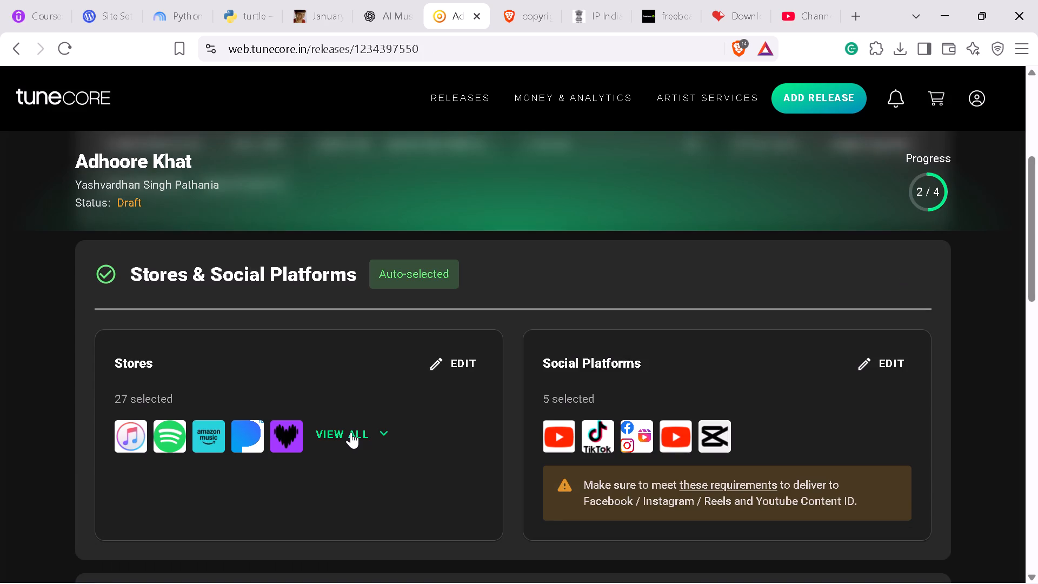
pyautogui.click(864, 369)
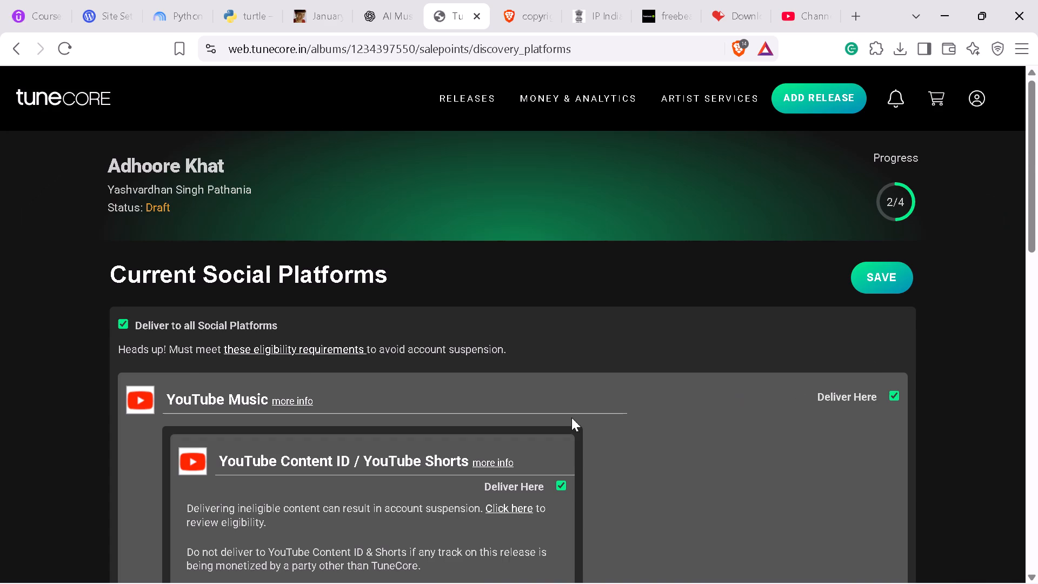
pyautogui.scroll(-1, 553, 422)
pyautogui.click(895, 431)
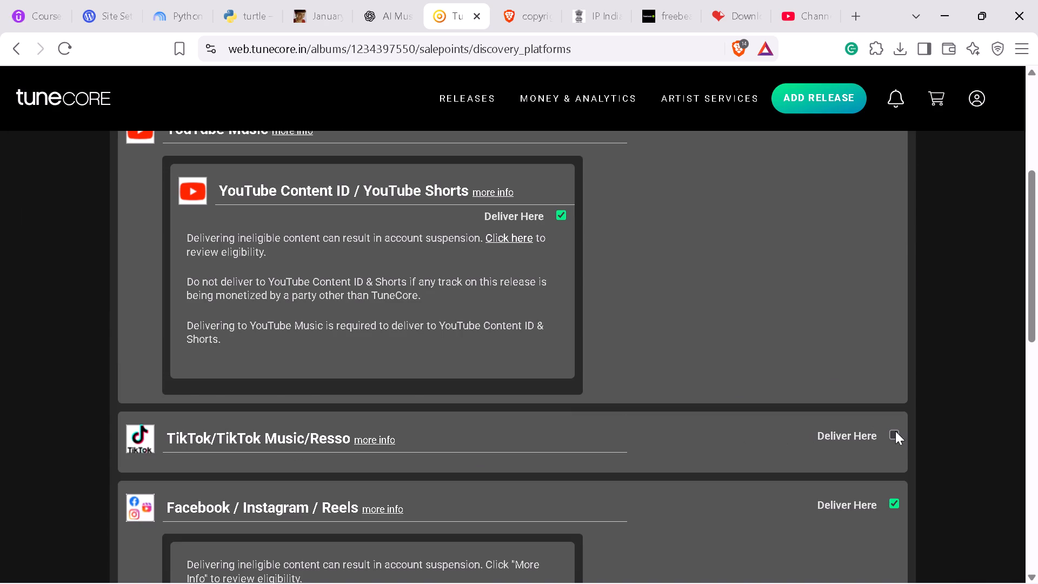
pyautogui.scroll(-1, 887, 485)
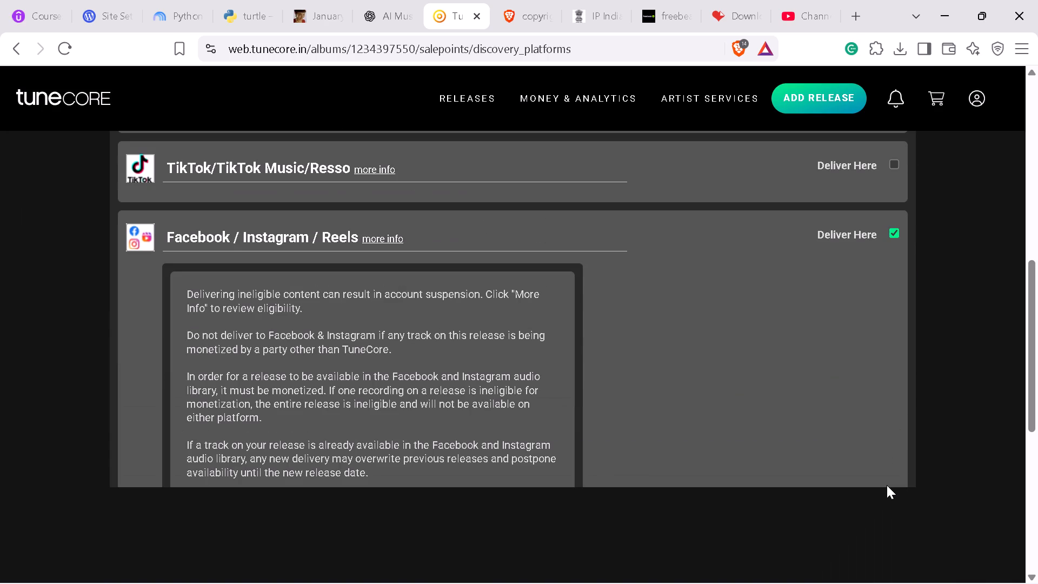
pyautogui.click(895, 554)
pyautogui.scroll(-1, 881, 556)
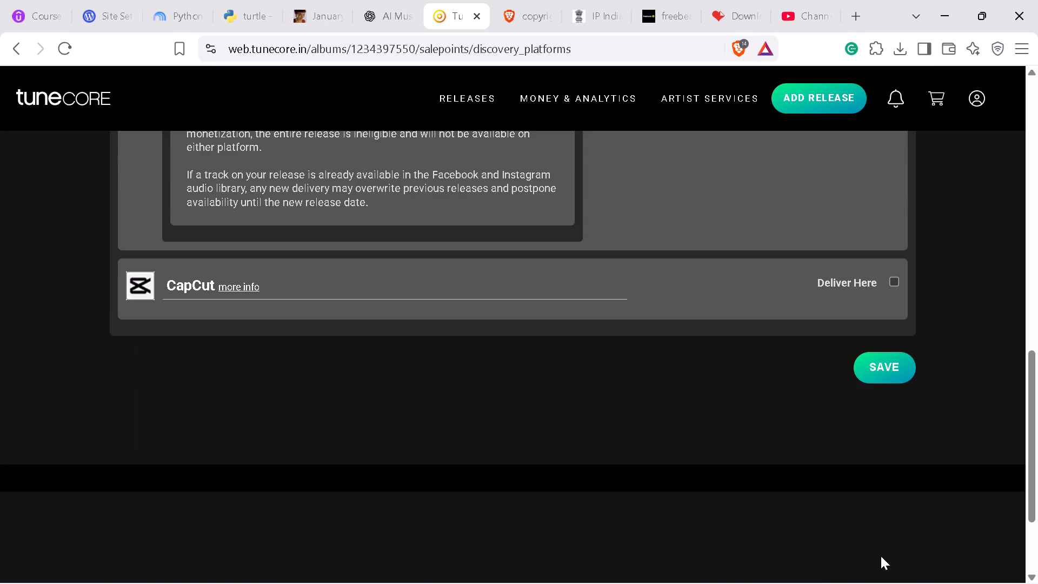
pyautogui.click(890, 376)
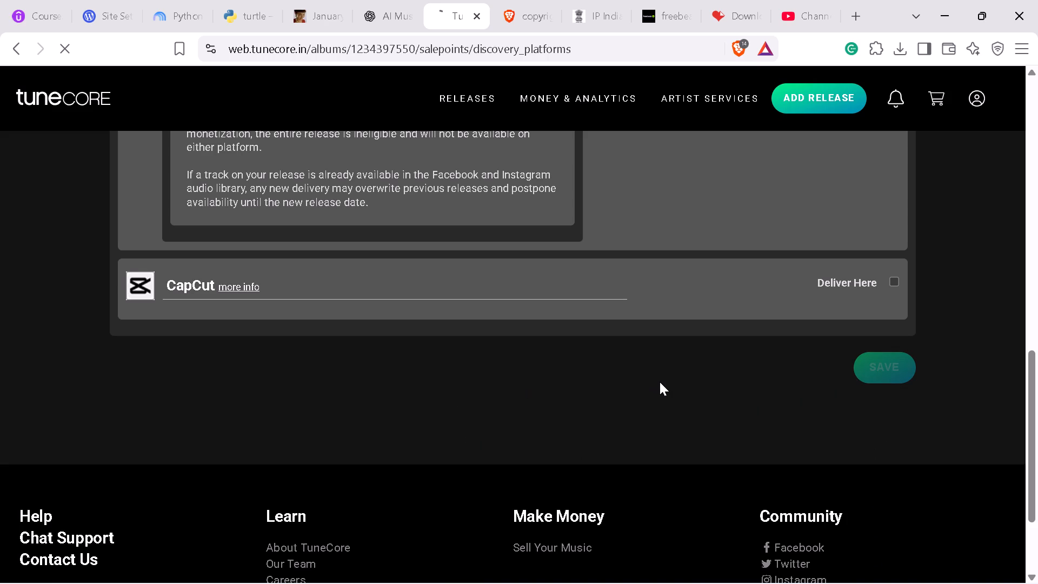
# Edit the release's digital stores and exclude Pandora, Deezer, Tencent and Joox from delivery.
pyautogui.scroll(-2, 601, 419)
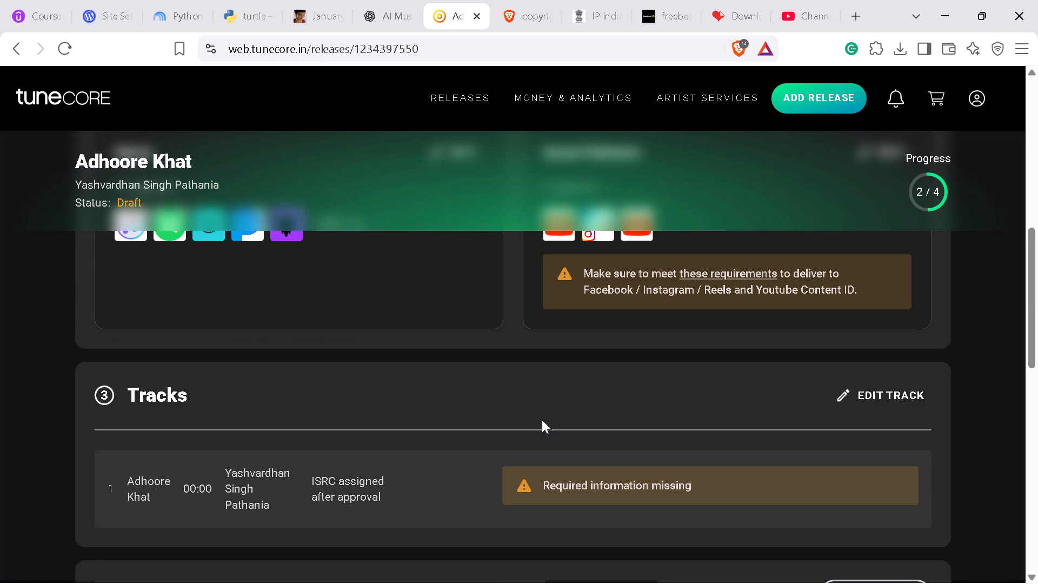
pyautogui.scroll(1, 485, 441)
pyautogui.click(442, 422)
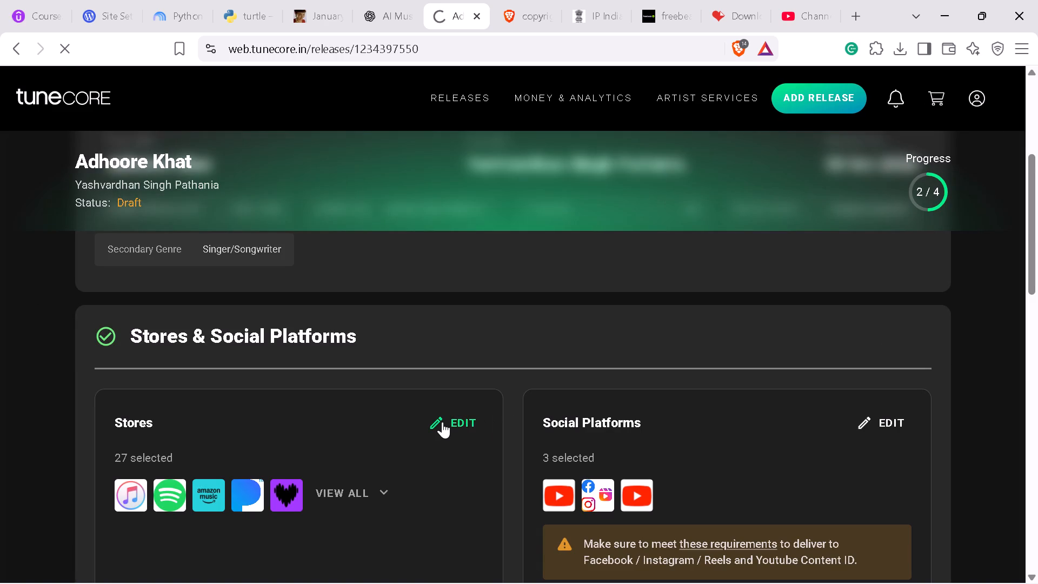
pyautogui.scroll(-1, 511, 473)
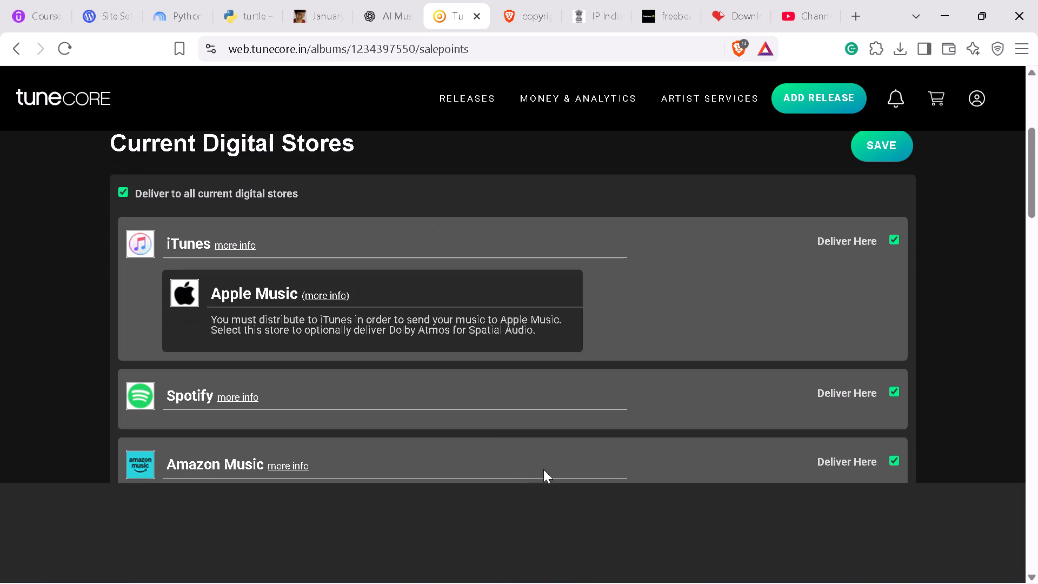
pyautogui.scroll(-1, 799, 487)
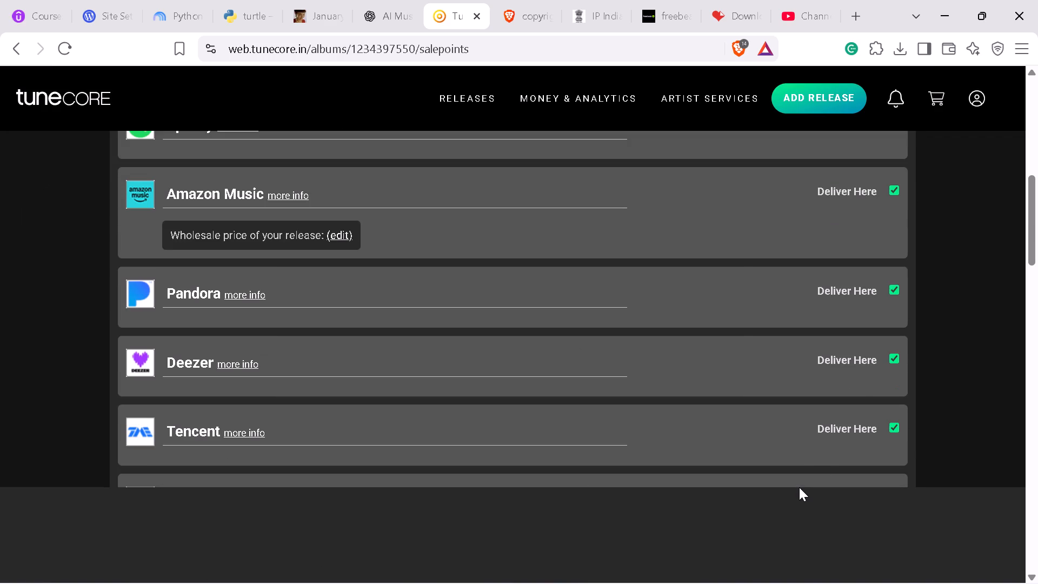
pyautogui.click(885, 282)
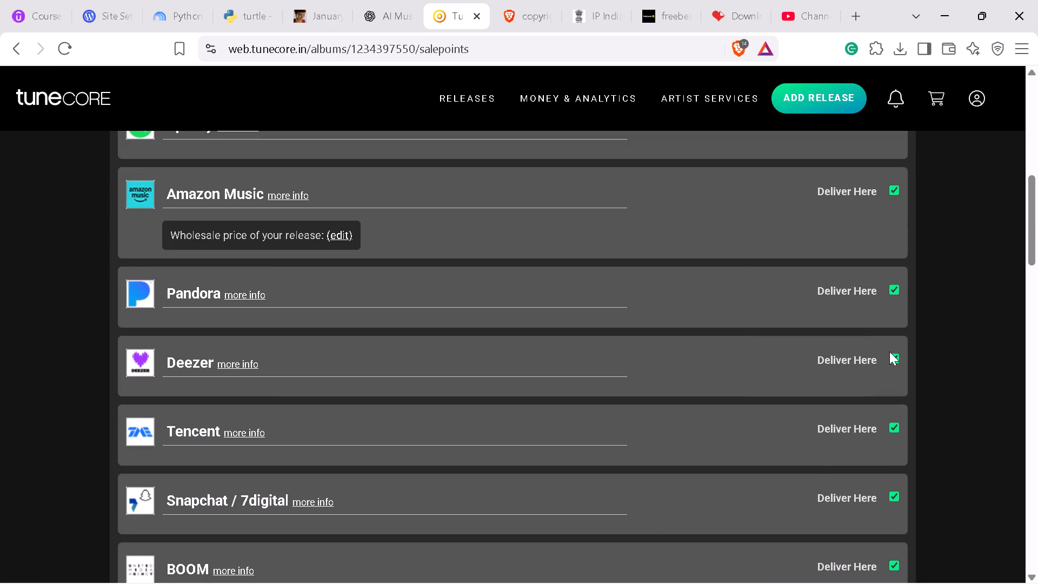
pyautogui.click(893, 356)
pyautogui.click(896, 290)
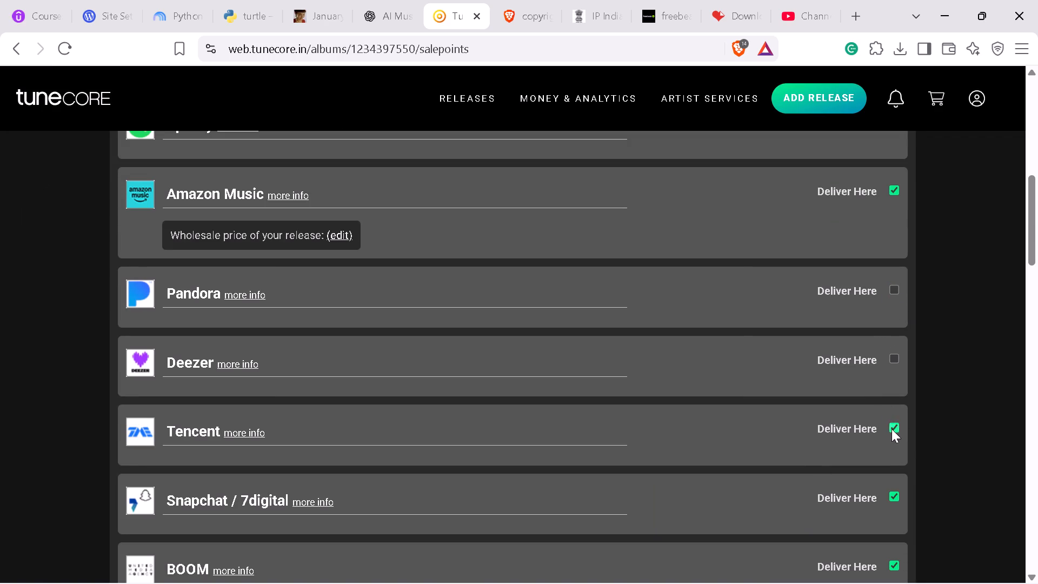
pyautogui.click(892, 429)
pyautogui.scroll(-1, 884, 489)
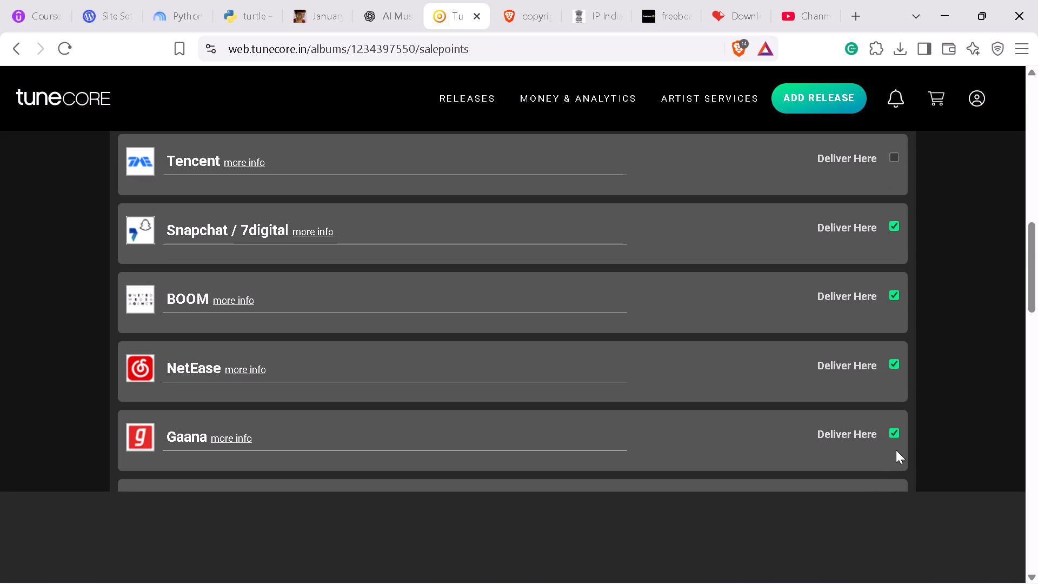
pyautogui.click(890, 497)
# Exclude Douyin Streaming/Qishui Yinyue and Peloton from delivery, check the remaining stores, and save the store selection.
pyautogui.scroll(-1, 890, 496)
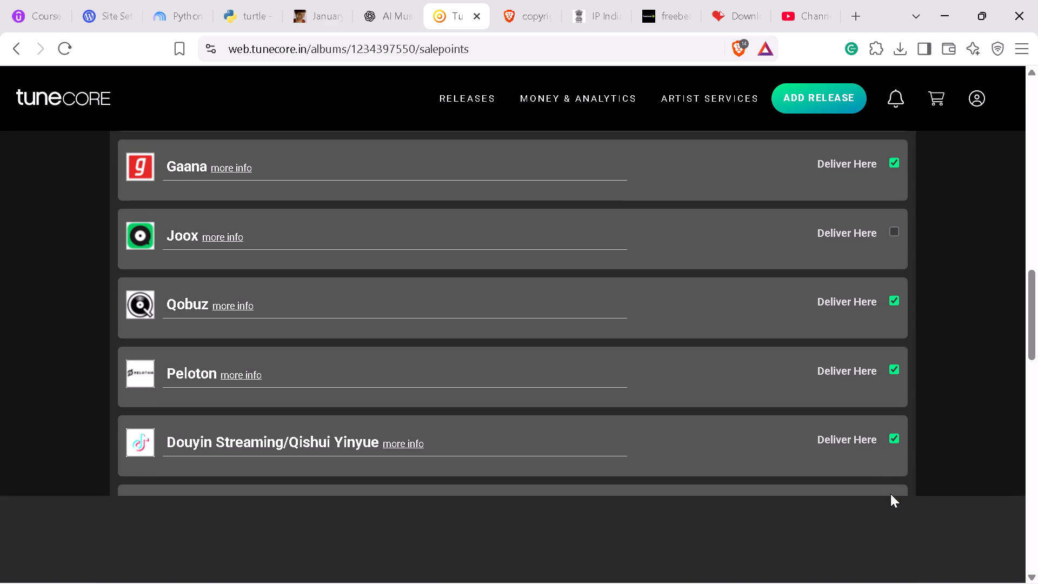
pyautogui.click(896, 442)
pyautogui.click(893, 449)
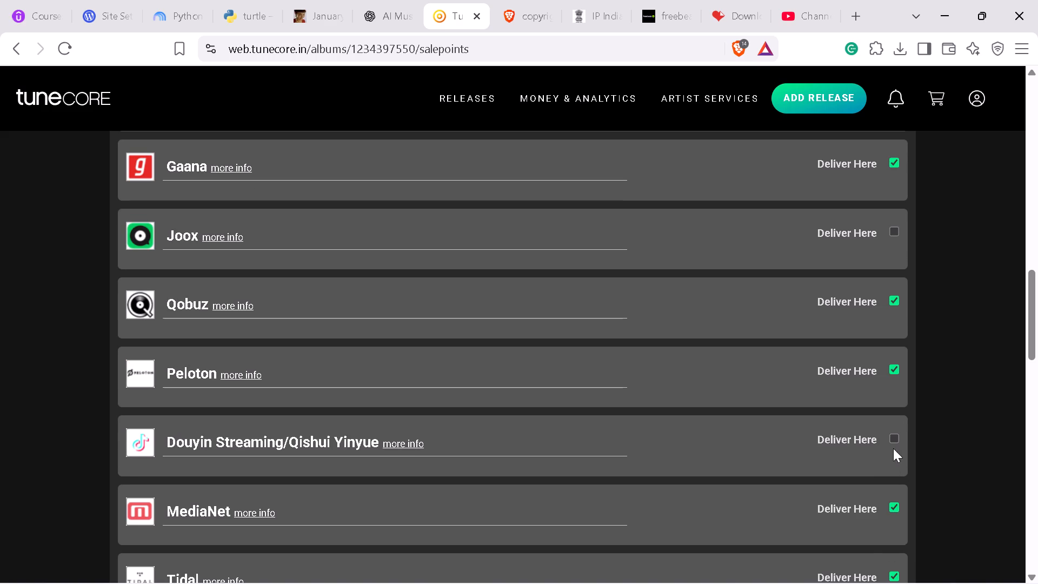
pyautogui.click(892, 363)
pyautogui.click(884, 428)
pyautogui.click(894, 432)
pyautogui.click(897, 384)
pyautogui.click(895, 365)
pyautogui.click(888, 436)
pyautogui.click(889, 436)
pyautogui.scroll(-3, 883, 458)
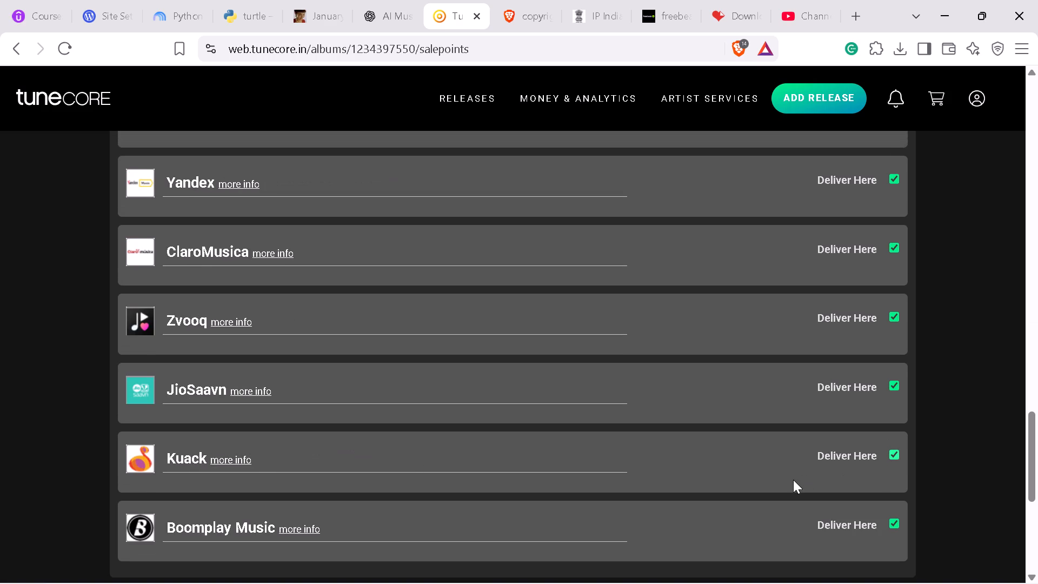
pyautogui.scroll(19, 856, 522)
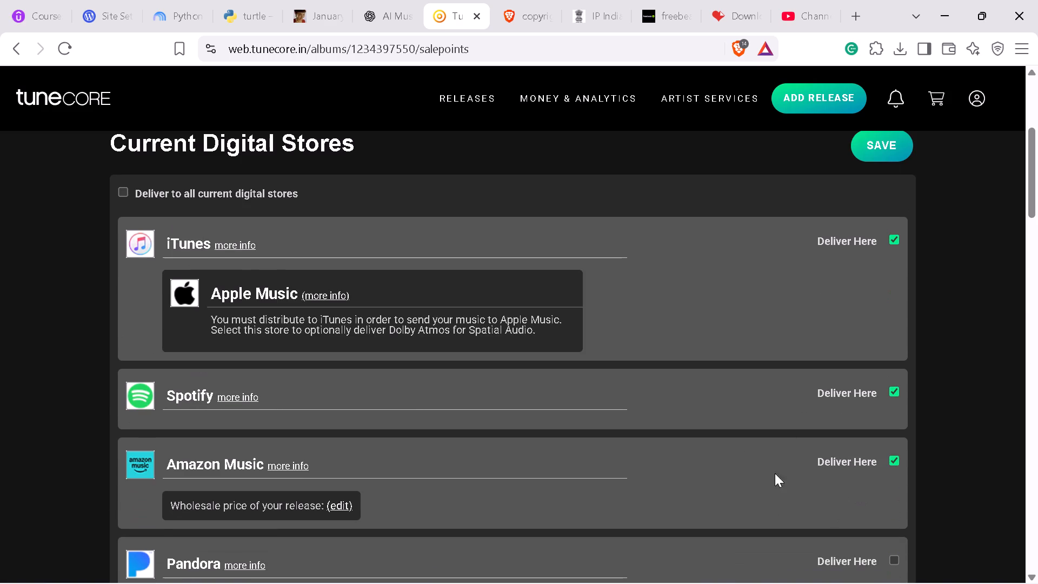
pyautogui.click(886, 418)
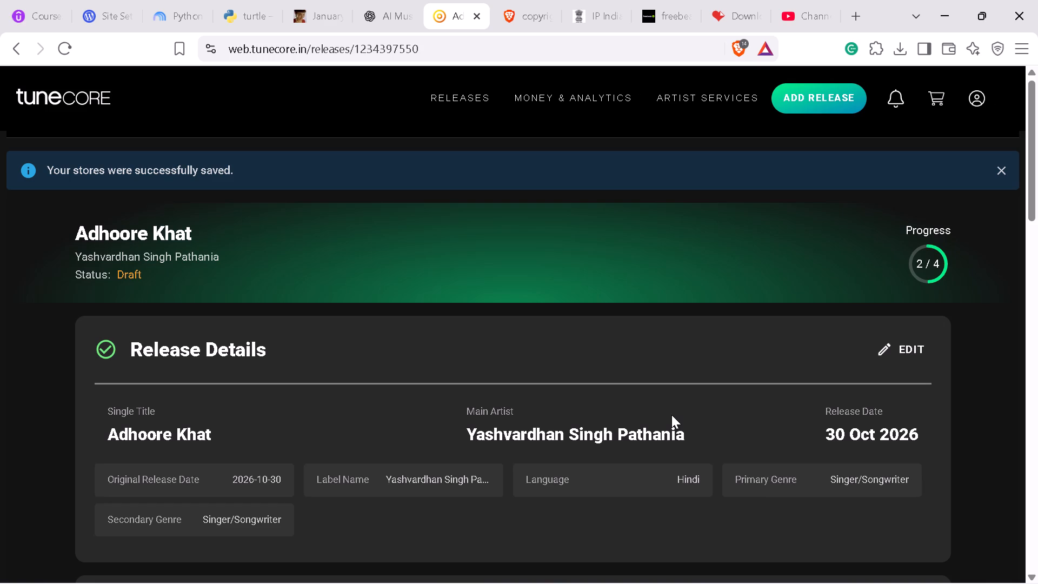
# Open the track "Adhoore Khat" for editing from the release overview.
pyautogui.scroll(-1, 670, 424)
pyautogui.scroll(-1, 503, 440)
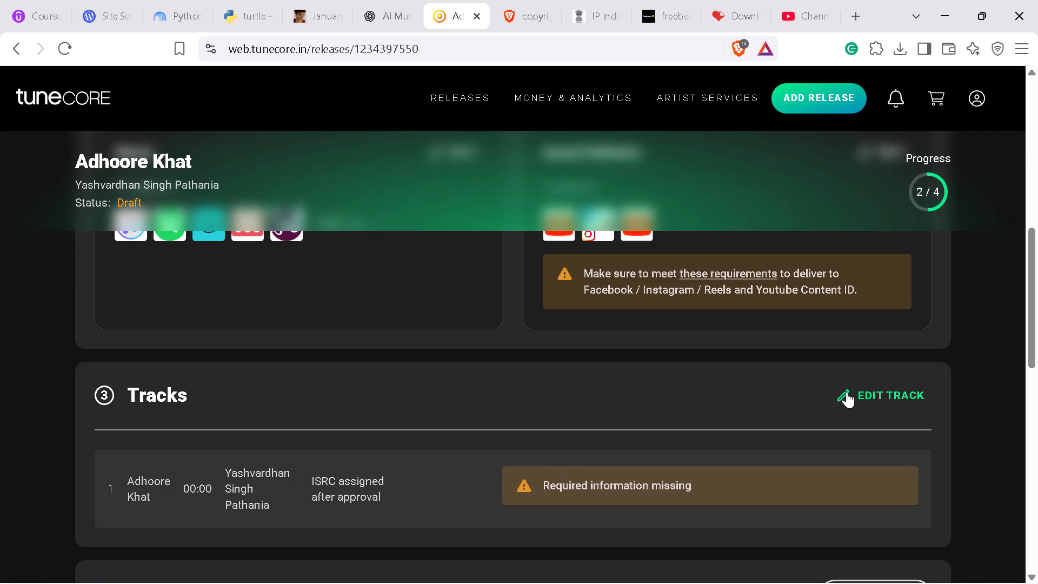
pyautogui.scroll(-1, 713, 467)
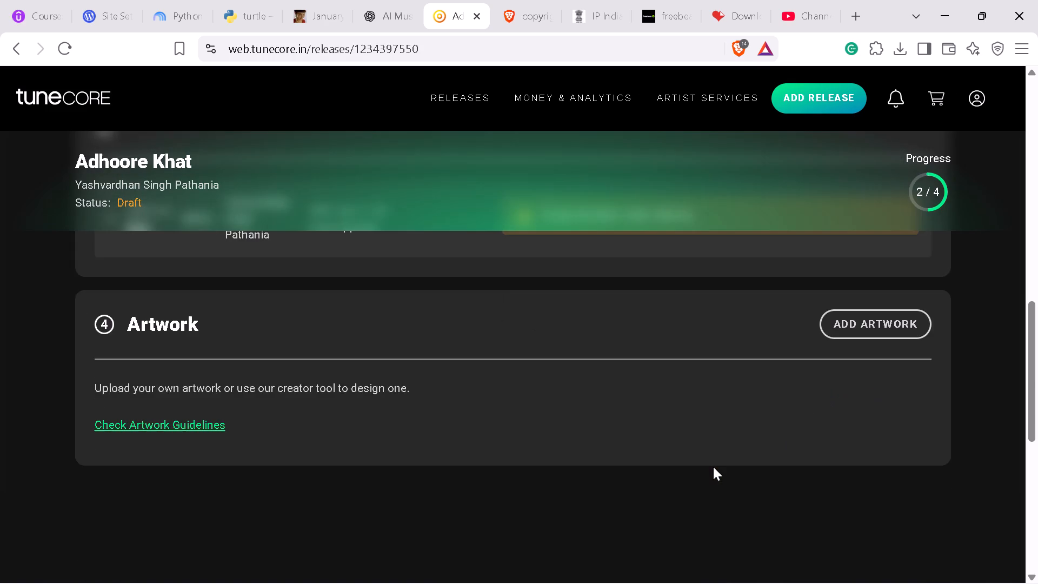
pyautogui.scroll(1, 713, 467)
pyautogui.click(879, 402)
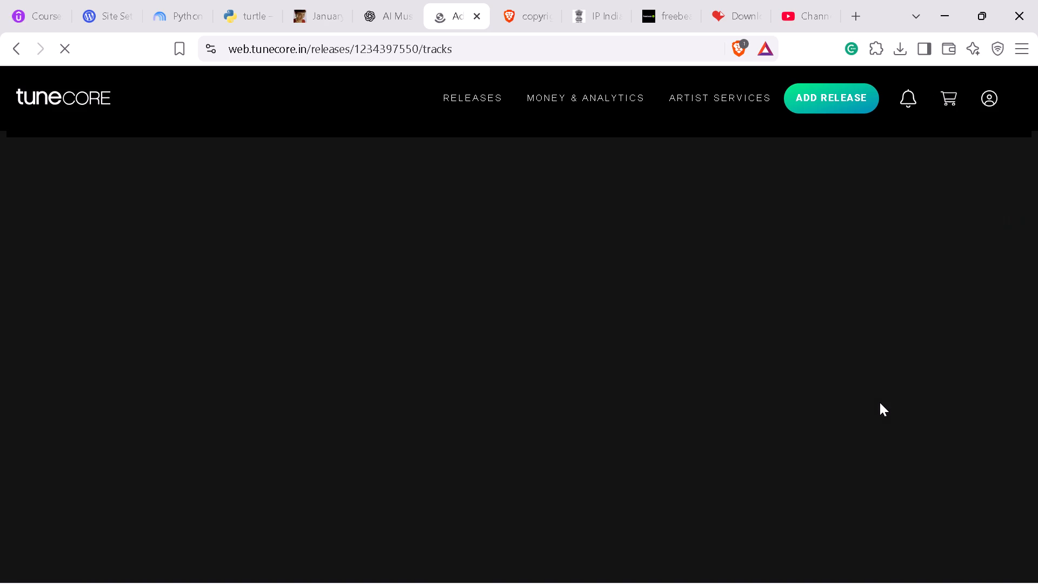
pyautogui.scroll(2, 598, 399)
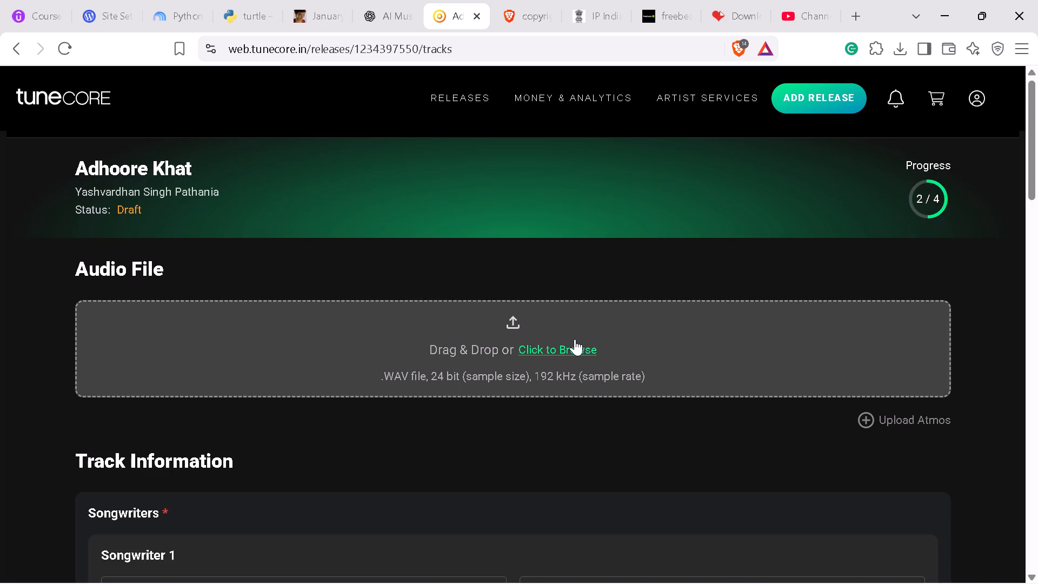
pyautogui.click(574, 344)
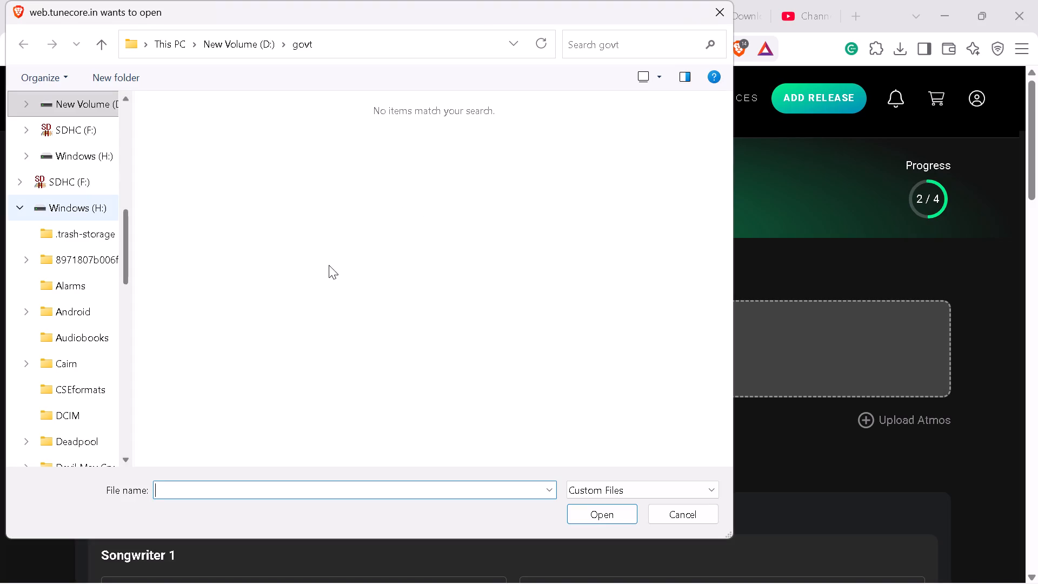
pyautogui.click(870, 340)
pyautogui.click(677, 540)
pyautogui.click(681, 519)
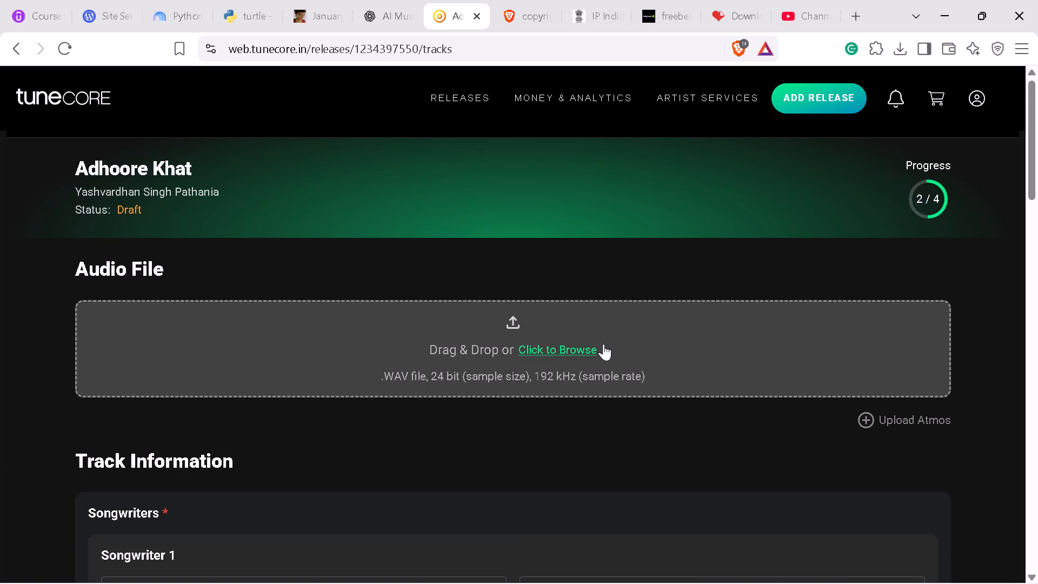
# Upload Ahoore_Khat.mp3 from the Downloads folder as the track's audio file.
pyautogui.click(524, 330)
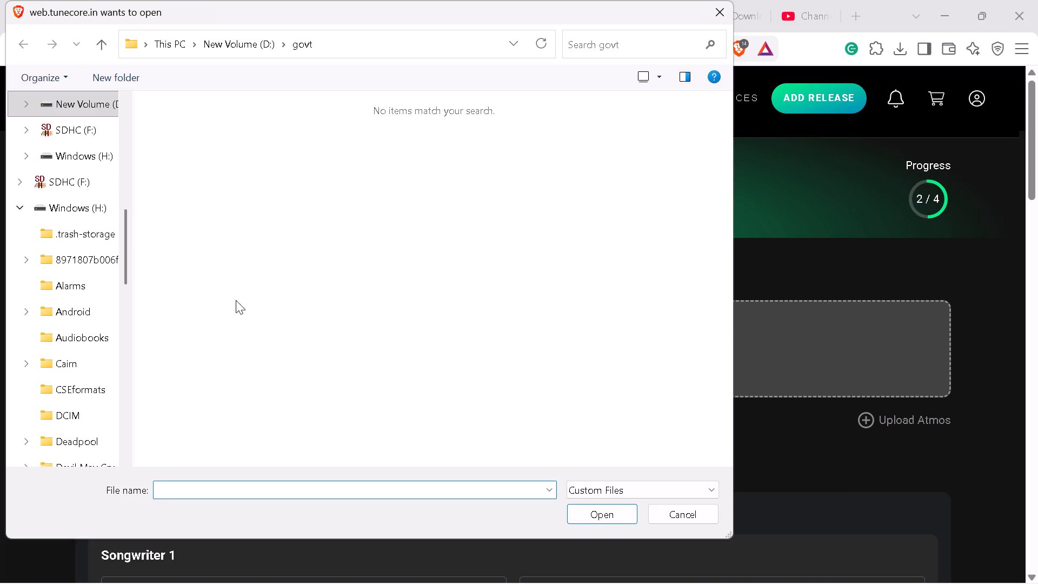
pyautogui.scroll(2, 83, 185)
pyautogui.click(52, 228)
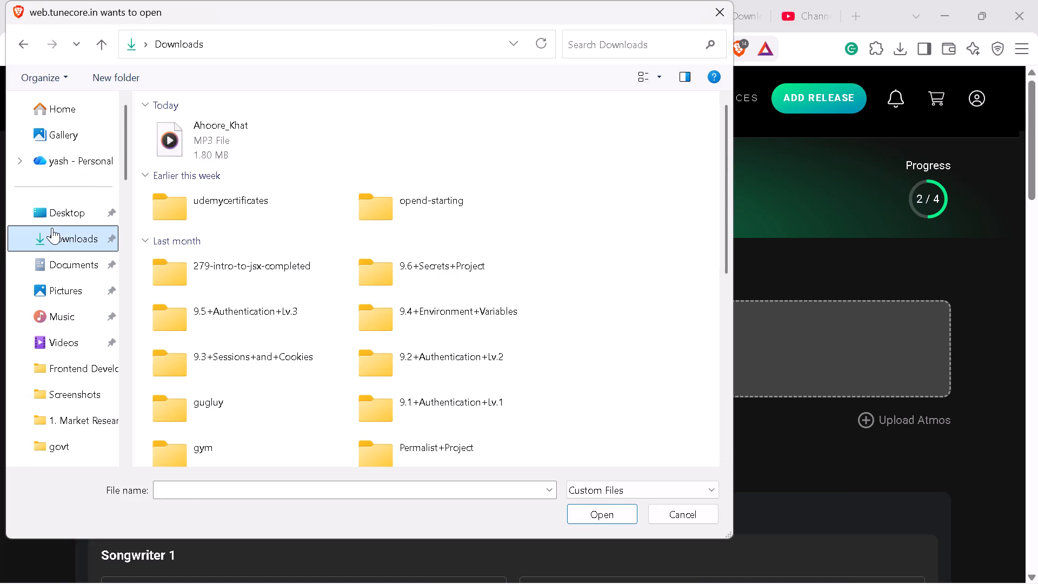
pyautogui.click(227, 137)
pyautogui.click(610, 508)
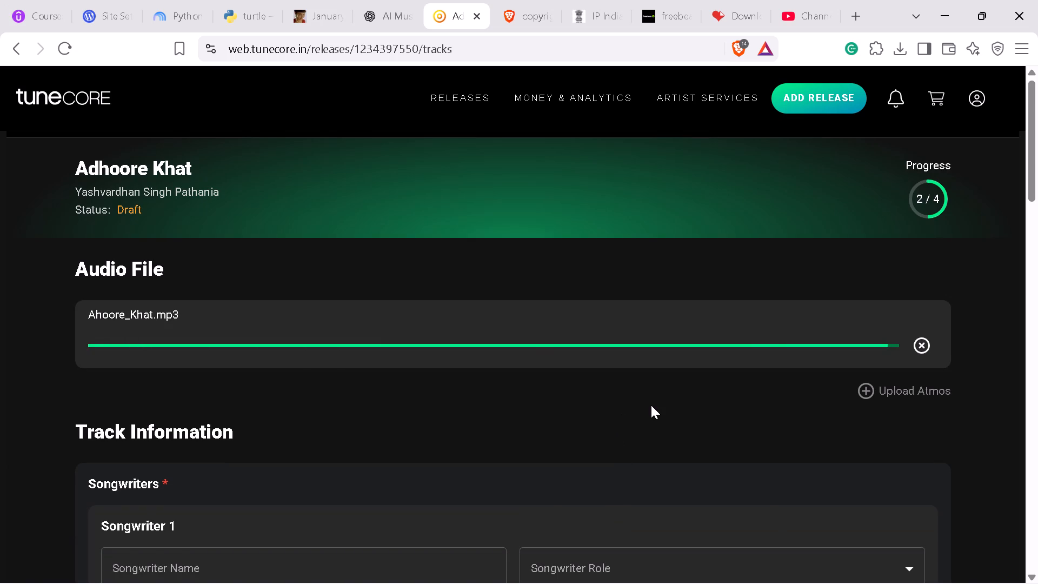
# Enter the main artist's own name as Songwriter 1 and set the songwriter role to Composer and Lyricist.
pyautogui.scroll(-1, 651, 405)
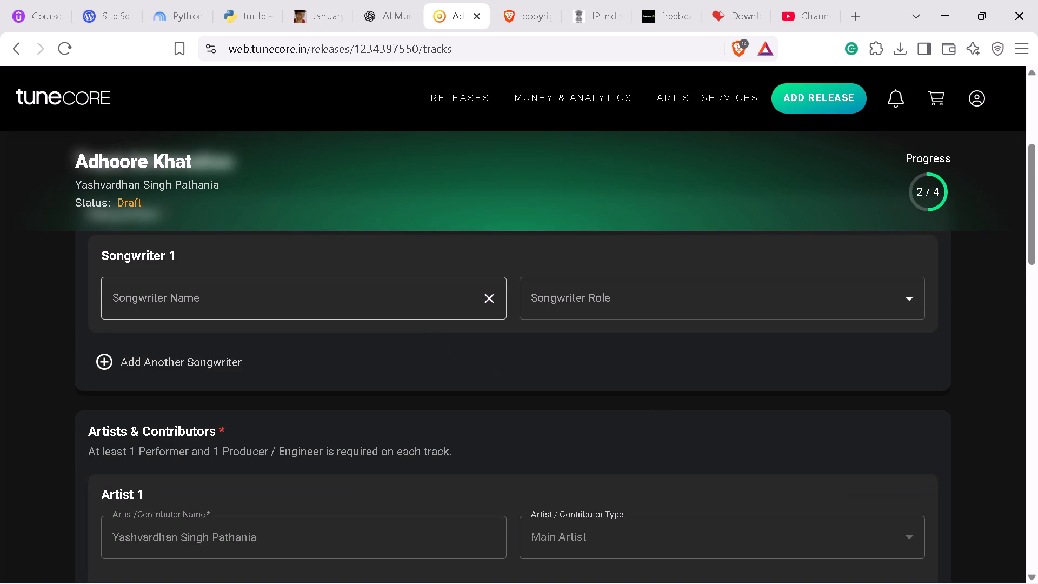
pyautogui.scroll(1, 516, 459)
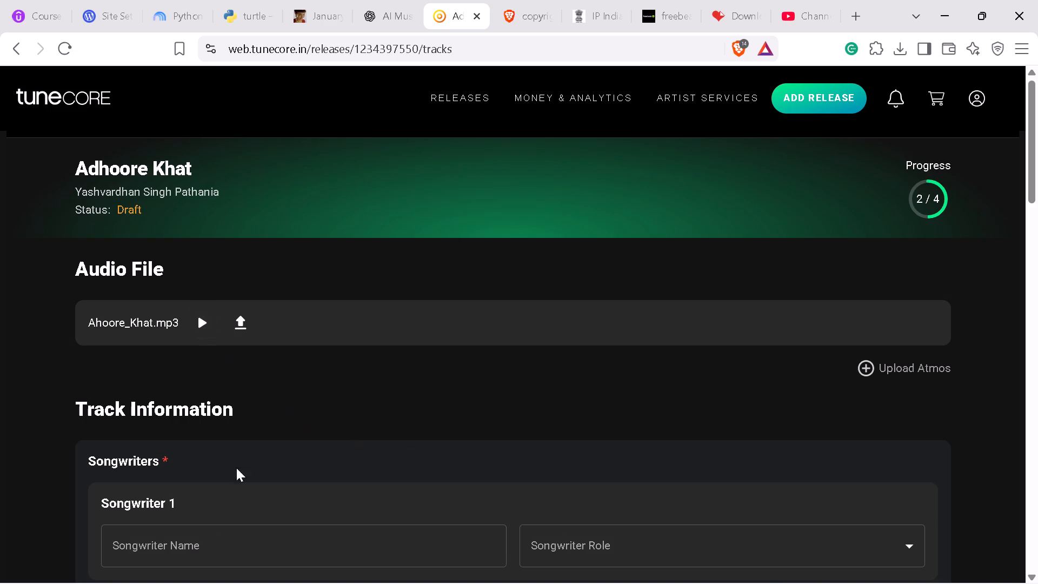
pyautogui.click(216, 545)
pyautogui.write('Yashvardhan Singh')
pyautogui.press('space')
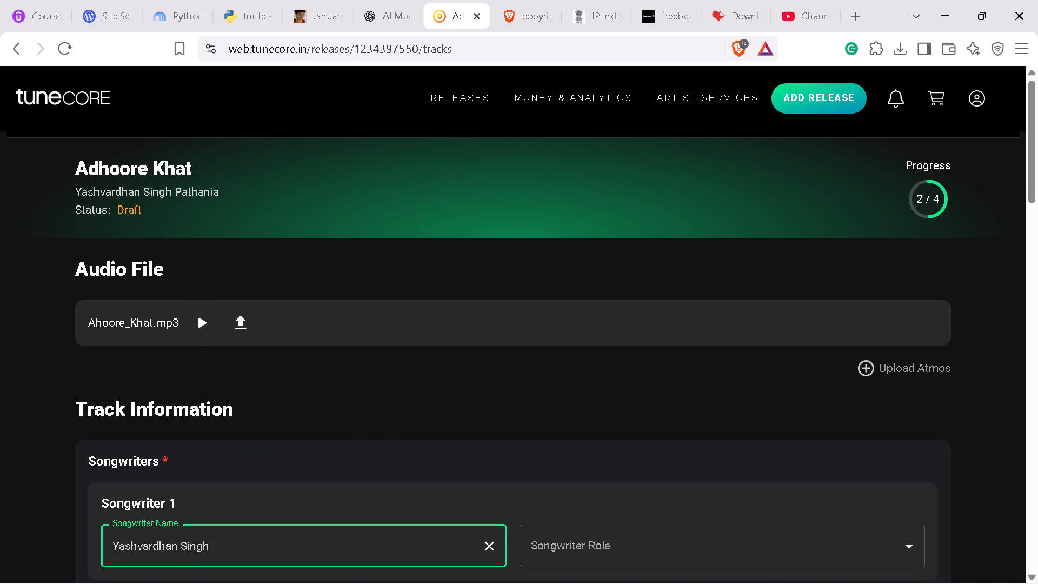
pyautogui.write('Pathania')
pyautogui.click(854, 533)
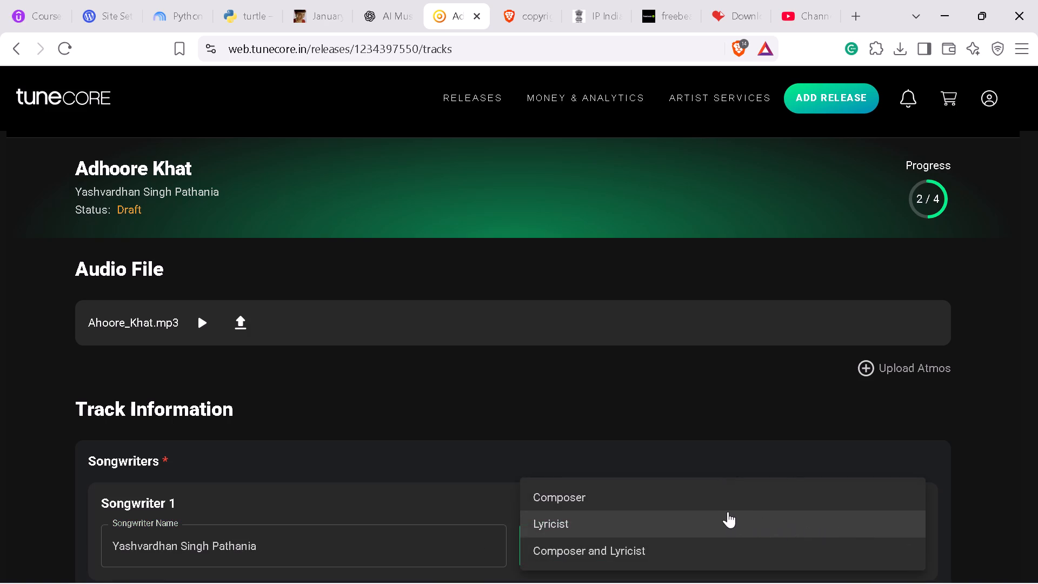
pyautogui.click(707, 553)
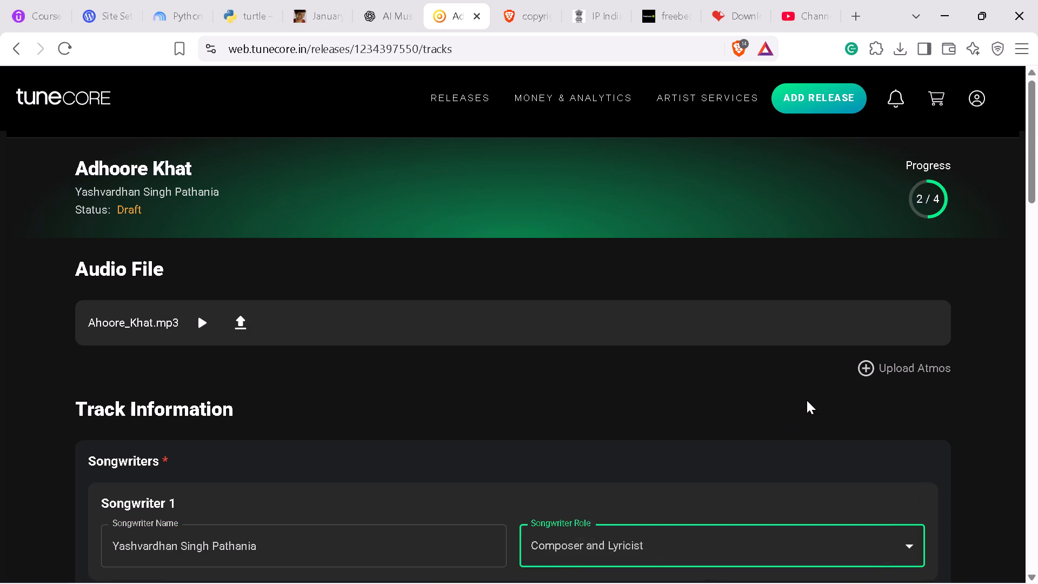
# Mark the track as not previously released and not a cover of another song, leaving the ISRC blank.
pyautogui.scroll(-1, 807, 400)
pyautogui.scroll(-1, 548, 456)
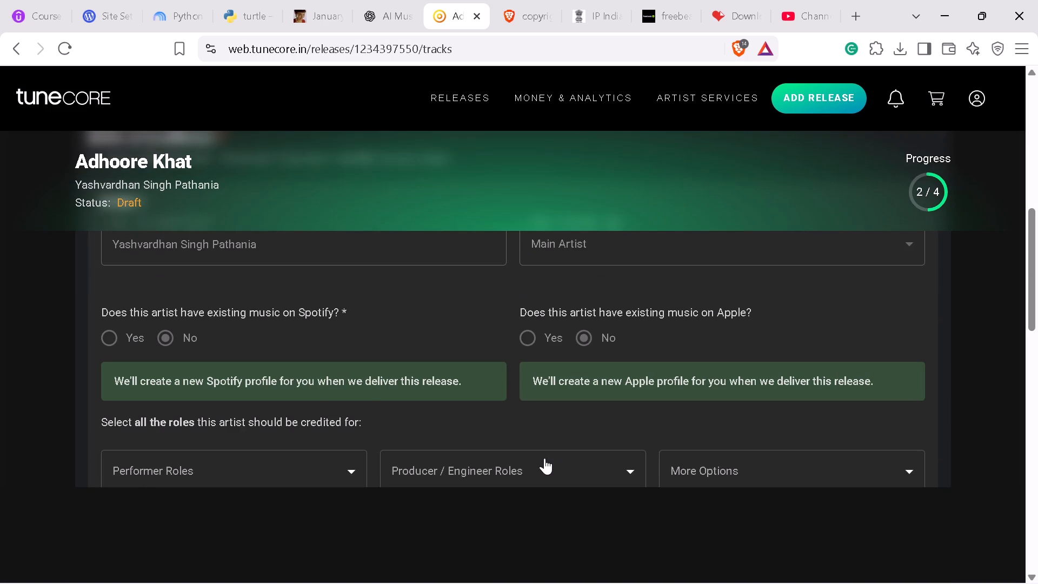
pyautogui.scroll(1, 332, 377)
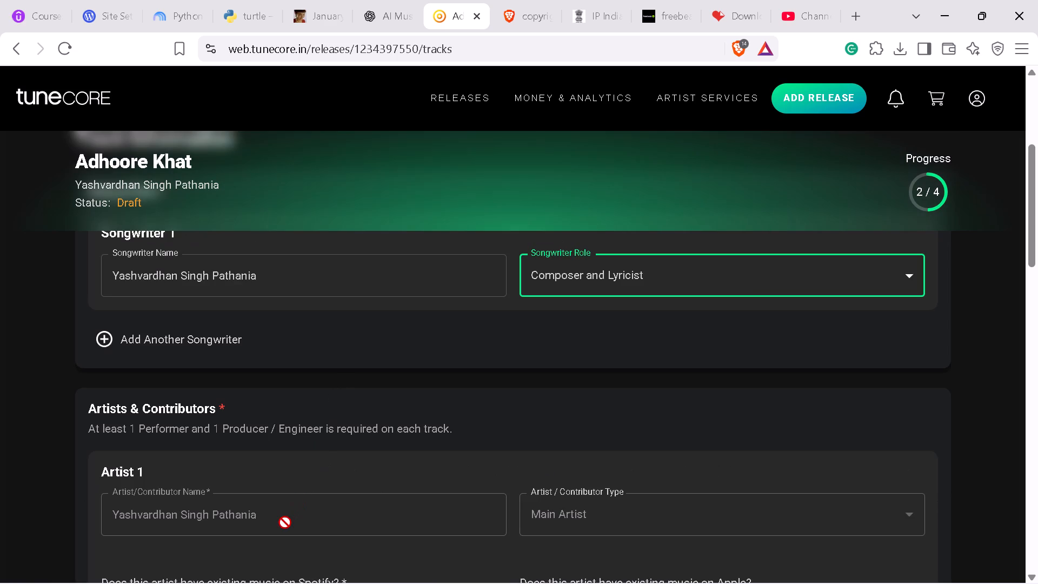
pyautogui.click(644, 503)
pyautogui.scroll(-1, 644, 503)
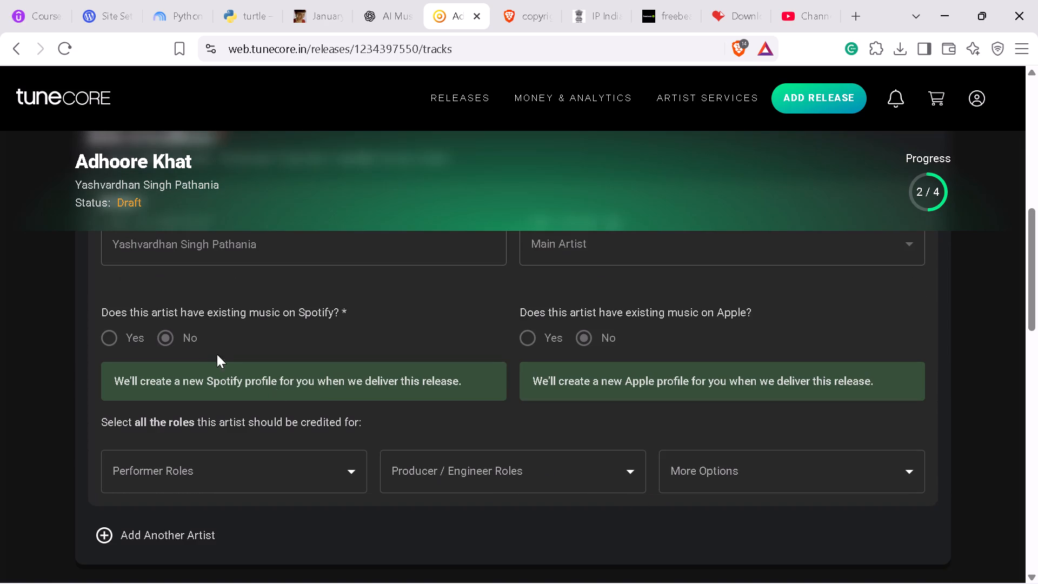
pyautogui.scroll(-2, 784, 477)
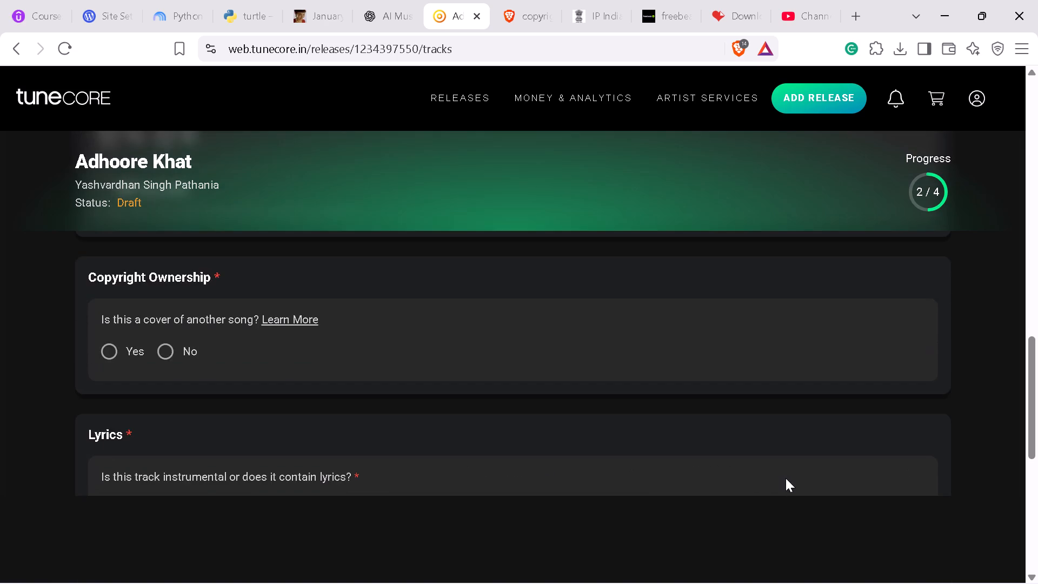
pyautogui.scroll(1, 557, 481)
pyautogui.click(158, 397)
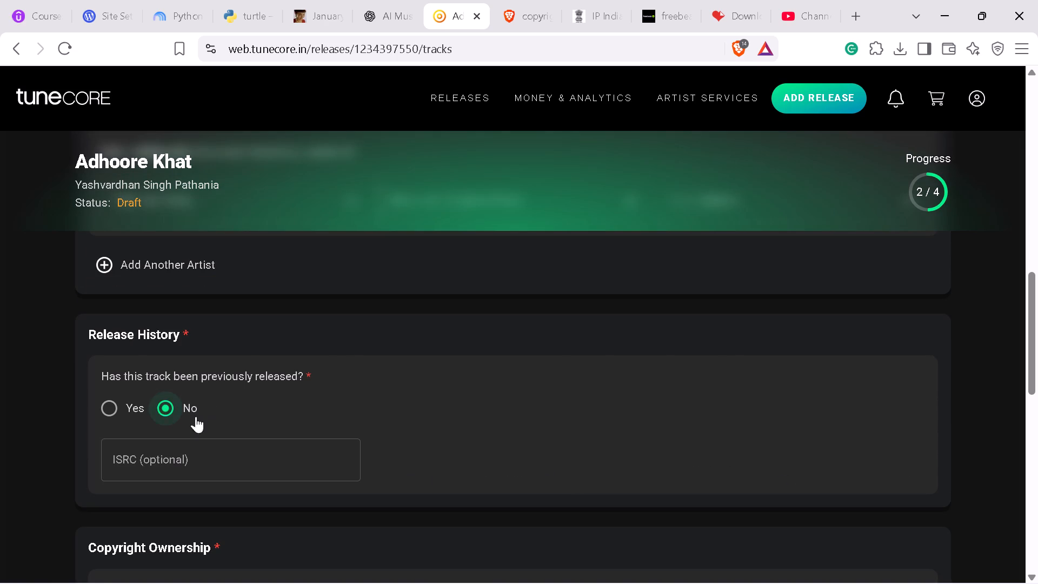
pyautogui.scroll(1, 268, 422)
pyautogui.scroll(-1, 268, 422)
pyautogui.scroll(-1, 500, 446)
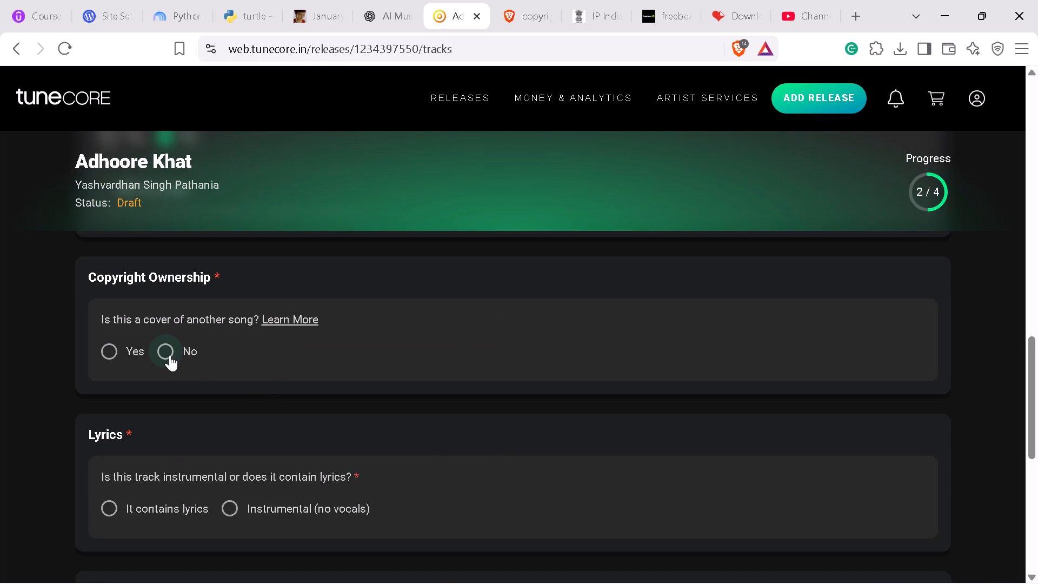
pyautogui.click(170, 355)
# Mark the track as containing lyrics that are not explicit, leaving the optional lyrics text blank.
pyautogui.click(104, 506)
pyautogui.scroll(-1, 348, 506)
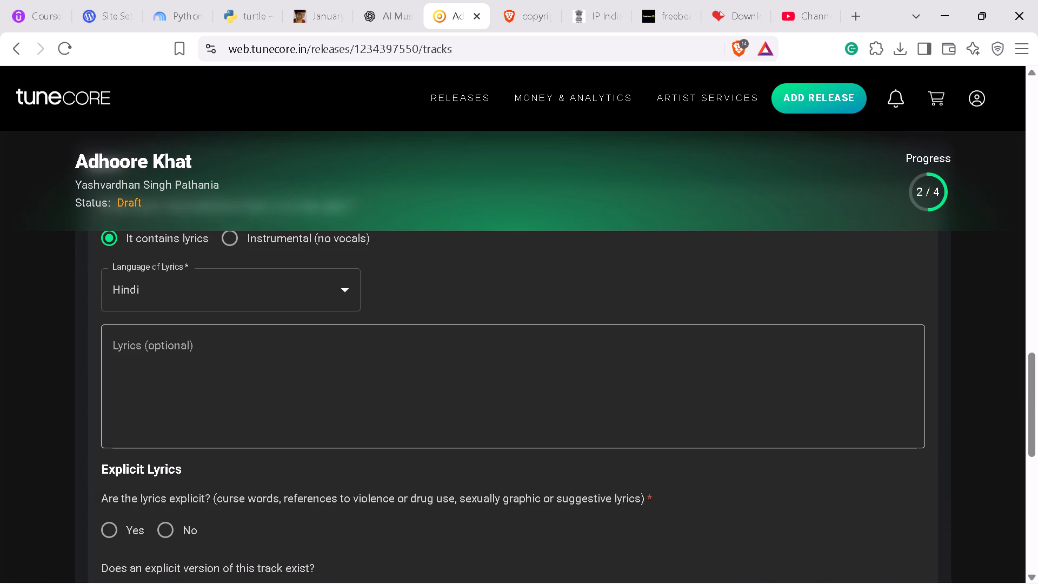
pyautogui.click(254, 344)
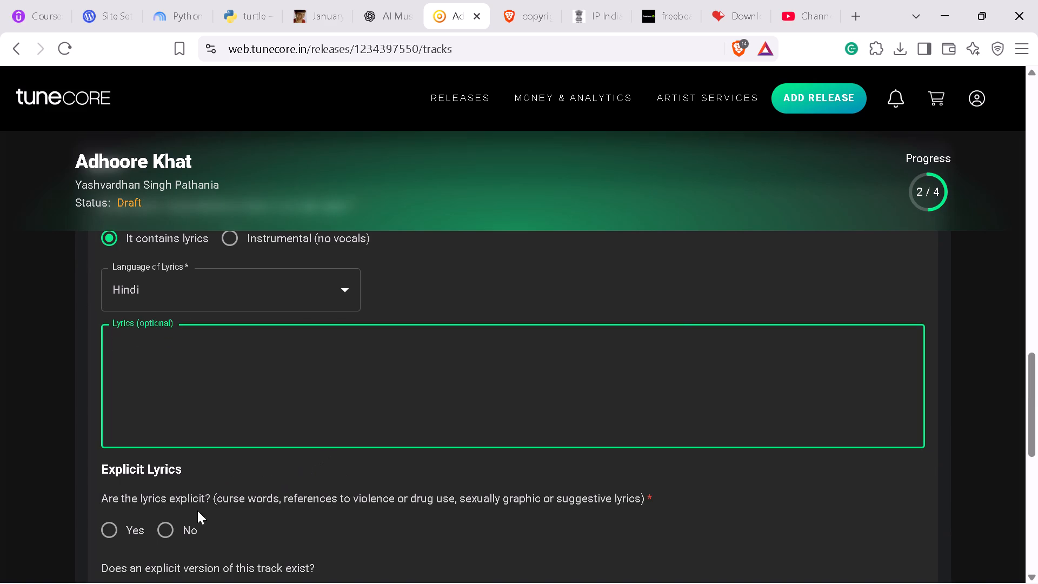
pyautogui.click(173, 520)
# Choose a TikTok clip start time with minute 01 and try to save the track information.
pyautogui.scroll(-1, 400, 486)
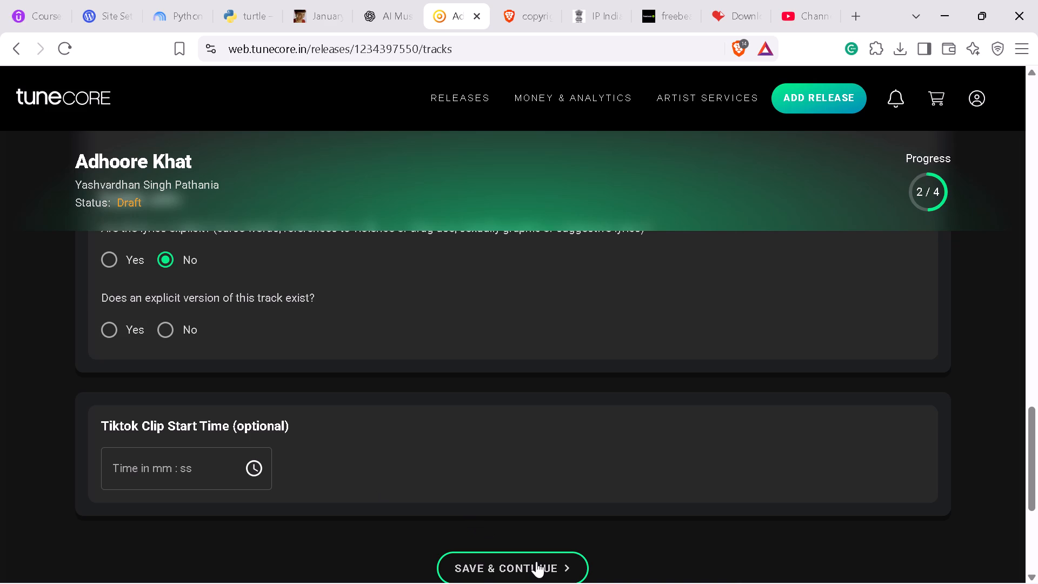
pyautogui.click(215, 474)
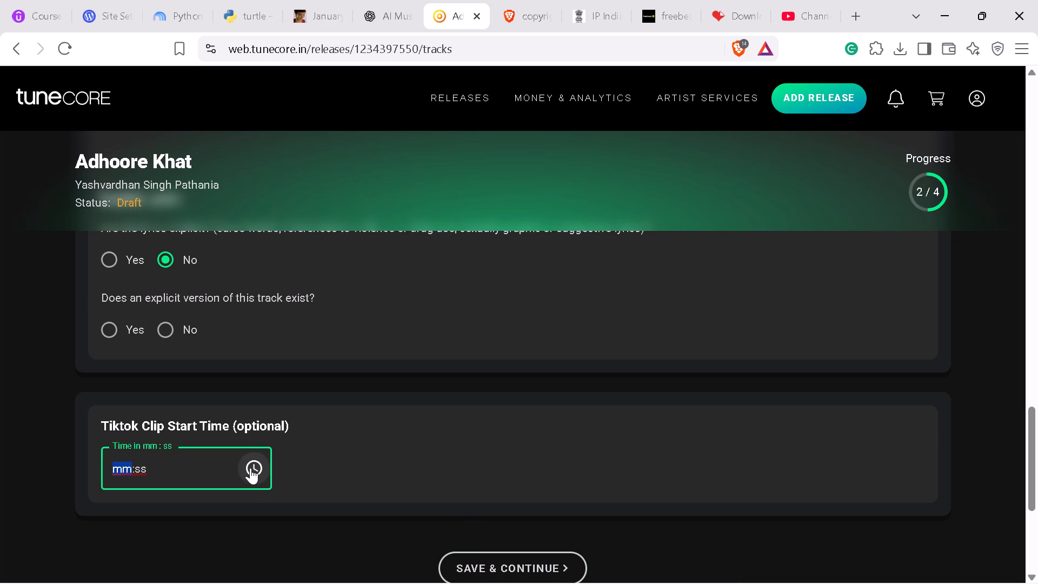
pyautogui.click(250, 468)
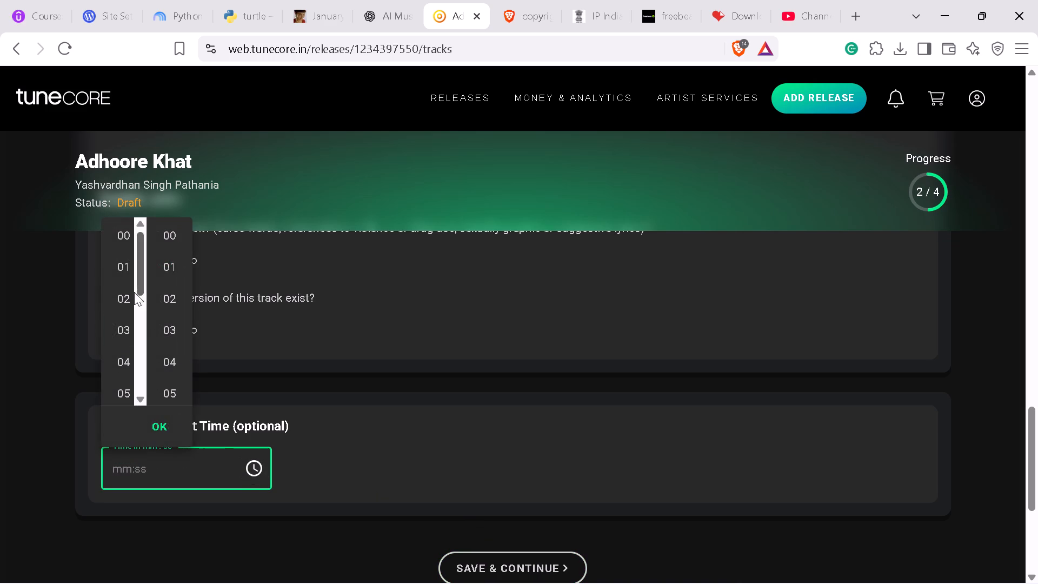
pyautogui.click(119, 278)
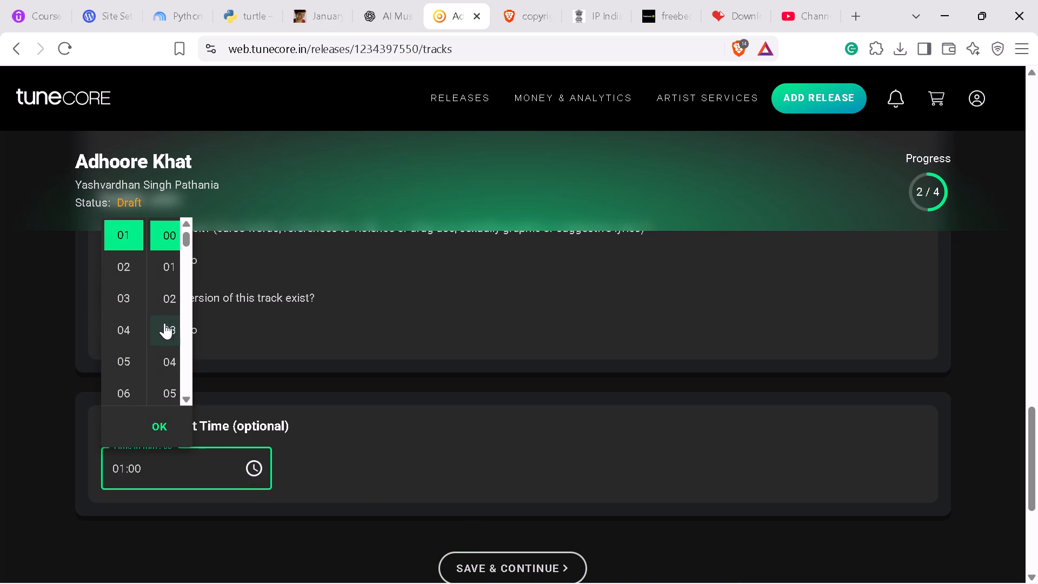
pyautogui.click(167, 345)
pyautogui.click(487, 558)
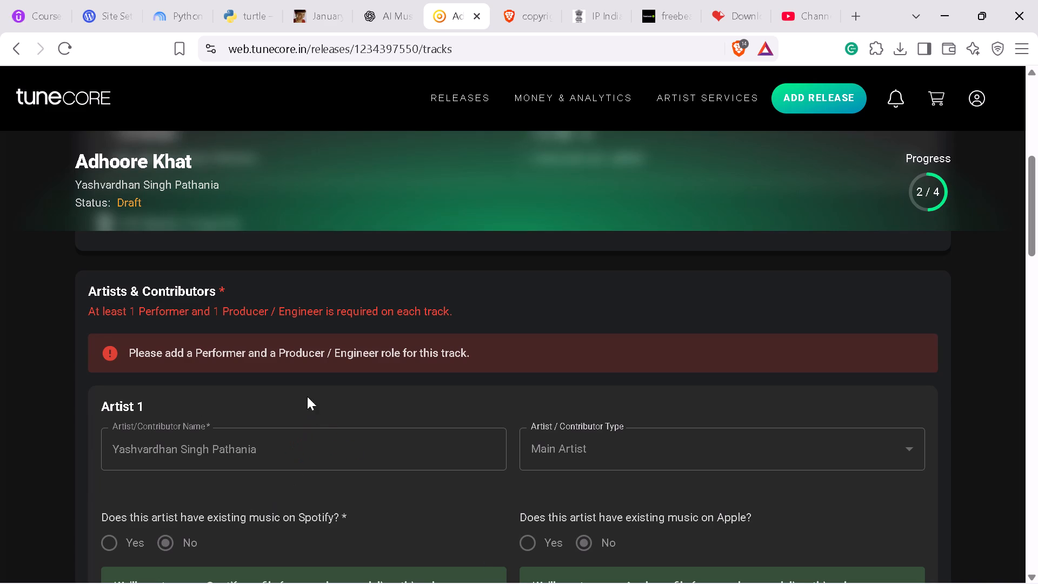
# Credit Artist 1 with the performer roles guitar, mixed artist and background vocals.
pyautogui.click(583, 395)
pyautogui.scroll(-1, 656, 503)
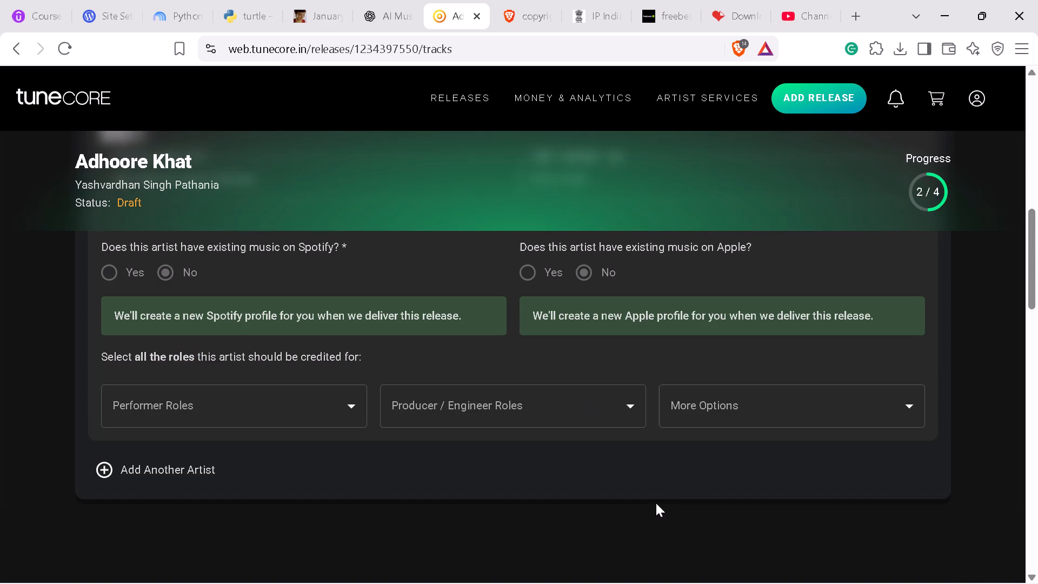
pyautogui.click(417, 338)
pyautogui.click(340, 405)
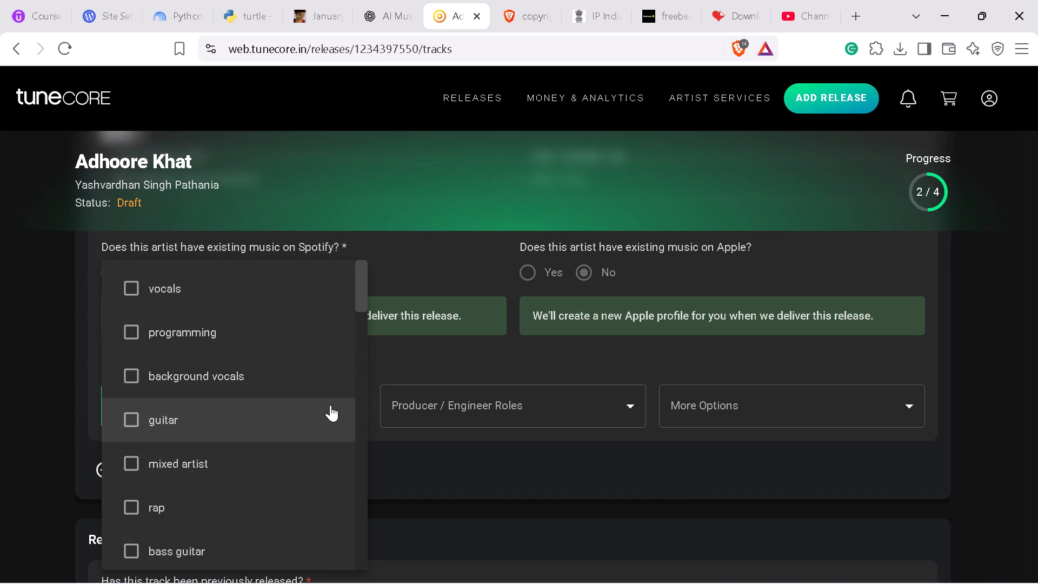
pyautogui.click(250, 423)
pyautogui.click(237, 469)
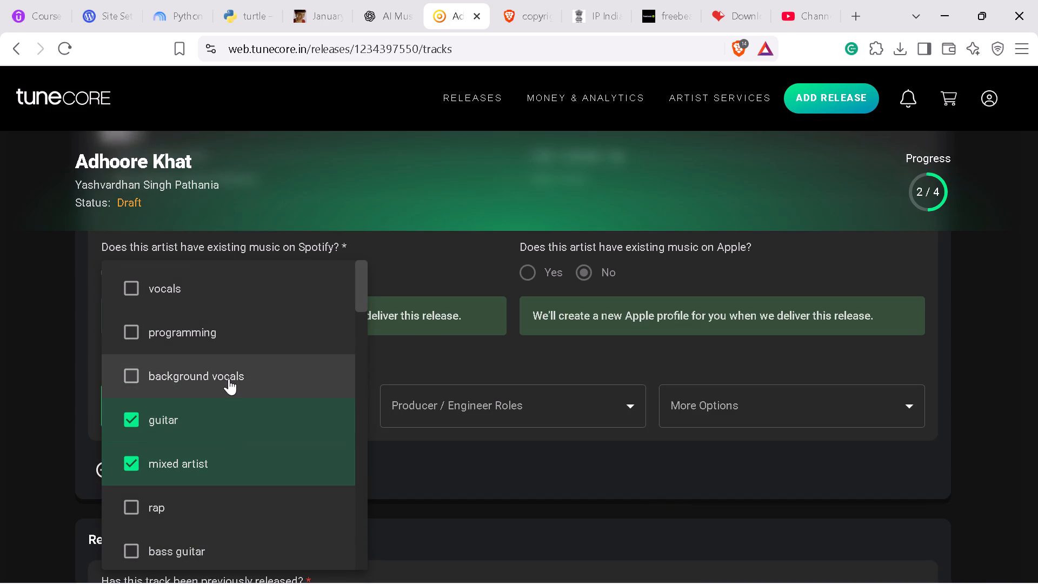
pyautogui.click(229, 379)
pyautogui.click(534, 410)
# Credit Artist 1 with the producer/engineer roles mixing engineer and graphic design, plus the additional role producer.
pyautogui.click(534, 410)
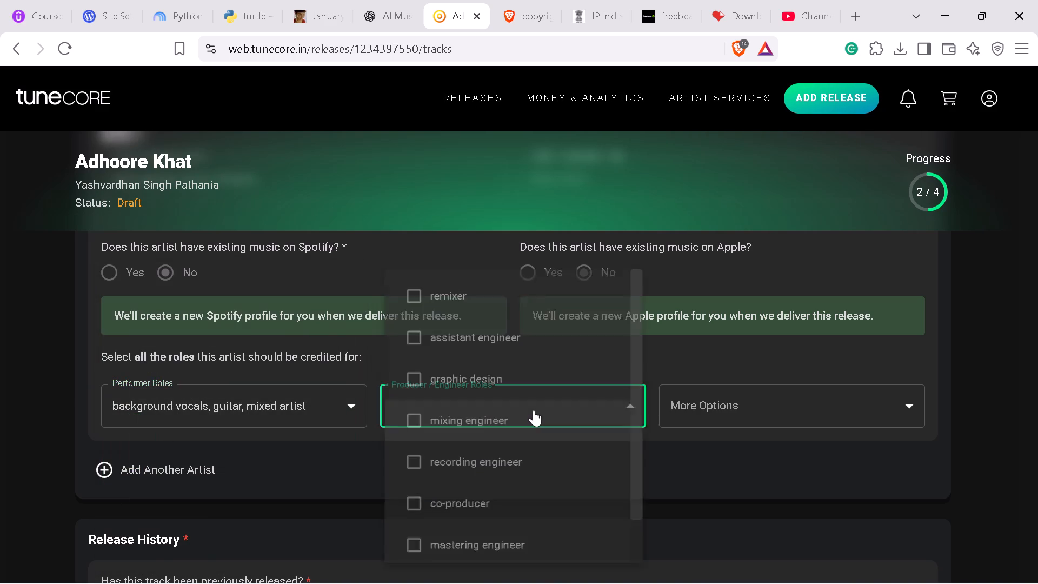
pyautogui.click(497, 422)
pyautogui.moveTo(513, 373); pyautogui.dragTo(513, 366)
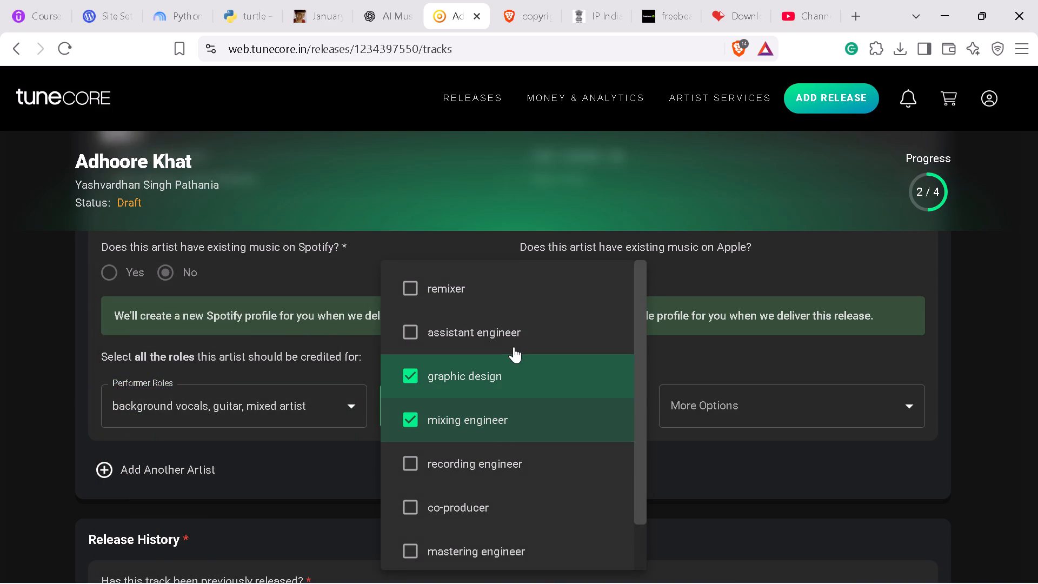
pyautogui.click(724, 397)
pyautogui.click(757, 413)
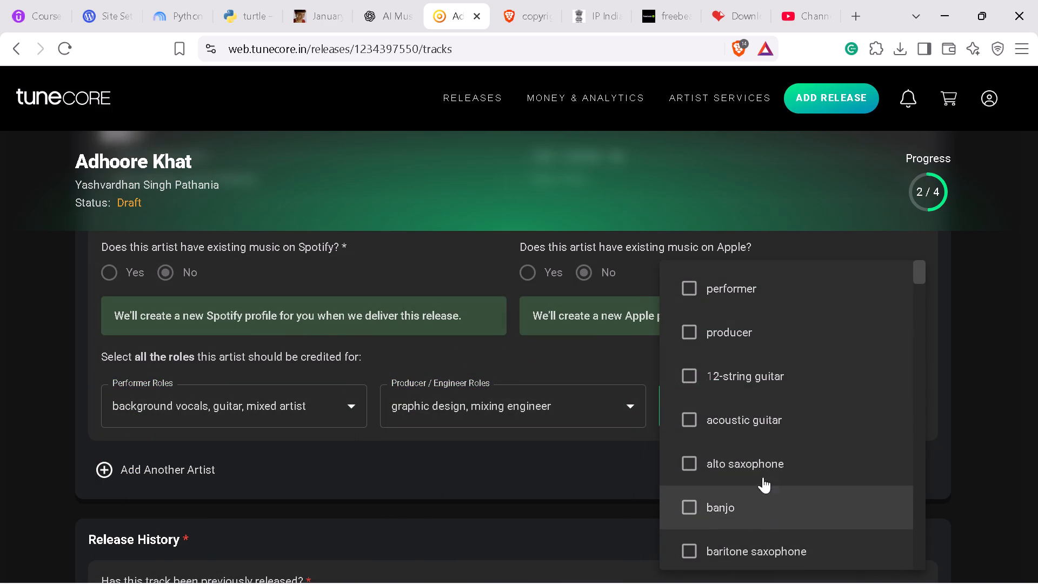
pyautogui.click(741, 349)
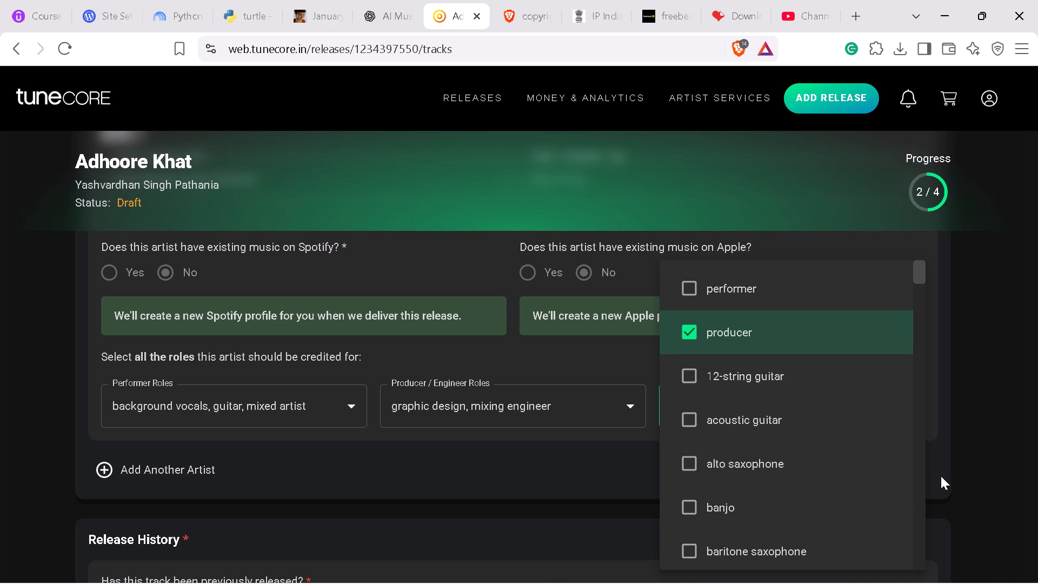
pyautogui.click(973, 436)
# Mark that no explicit version of the track exists and save the track information.
pyautogui.scroll(-4, 386, 492)
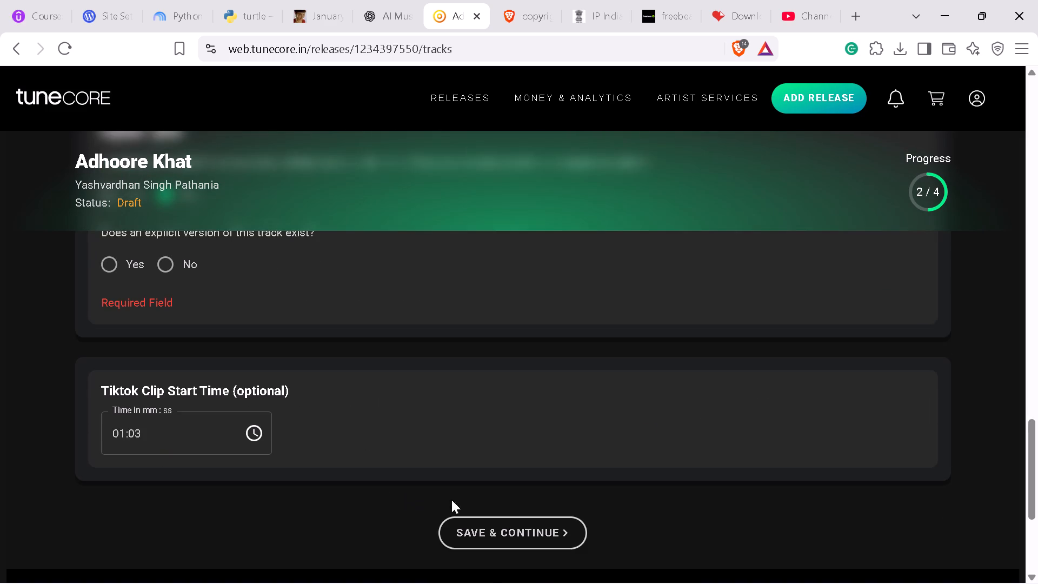
pyautogui.click(511, 535)
pyautogui.click(171, 316)
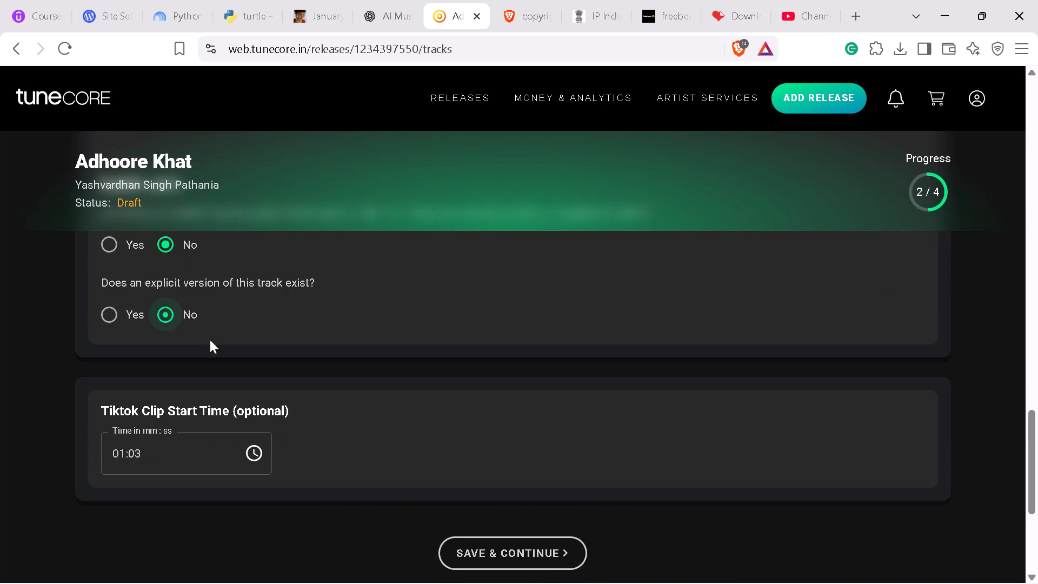
pyautogui.click(547, 551)
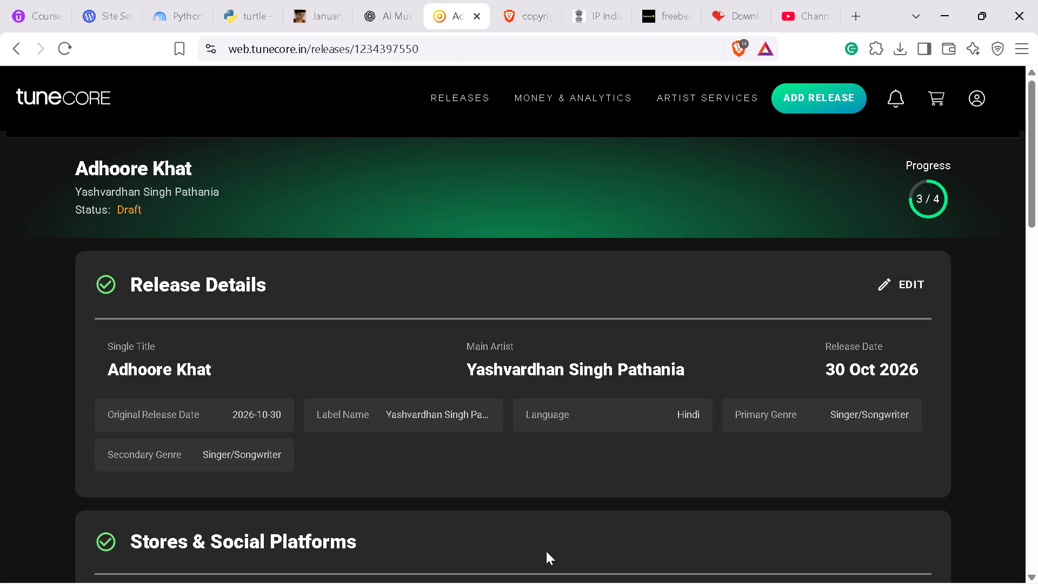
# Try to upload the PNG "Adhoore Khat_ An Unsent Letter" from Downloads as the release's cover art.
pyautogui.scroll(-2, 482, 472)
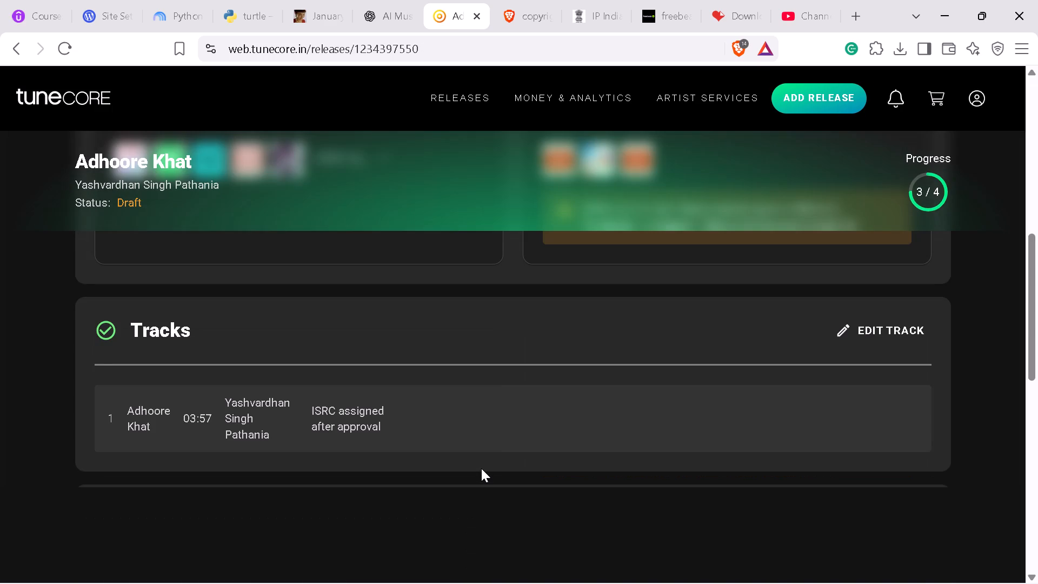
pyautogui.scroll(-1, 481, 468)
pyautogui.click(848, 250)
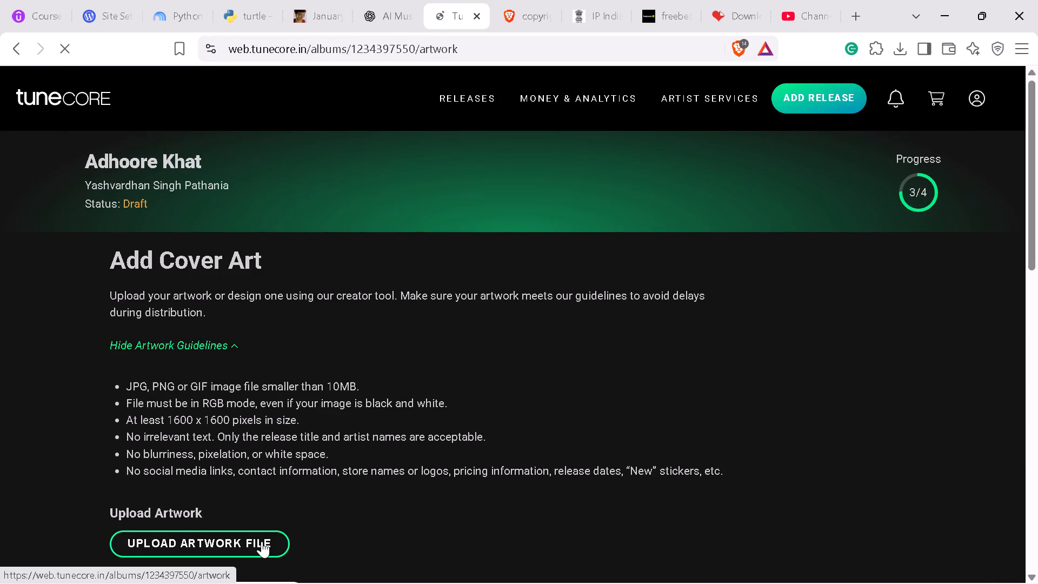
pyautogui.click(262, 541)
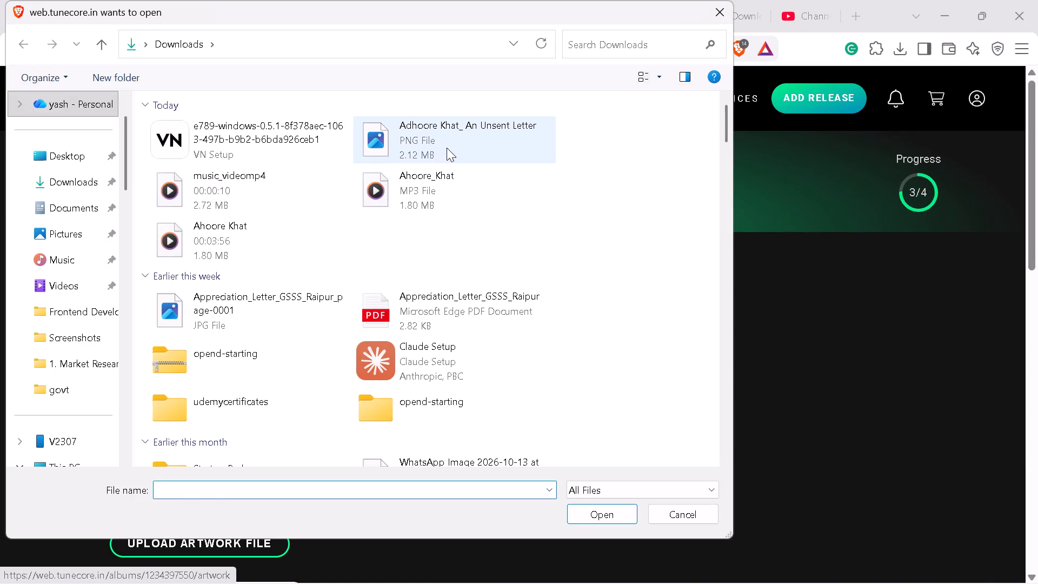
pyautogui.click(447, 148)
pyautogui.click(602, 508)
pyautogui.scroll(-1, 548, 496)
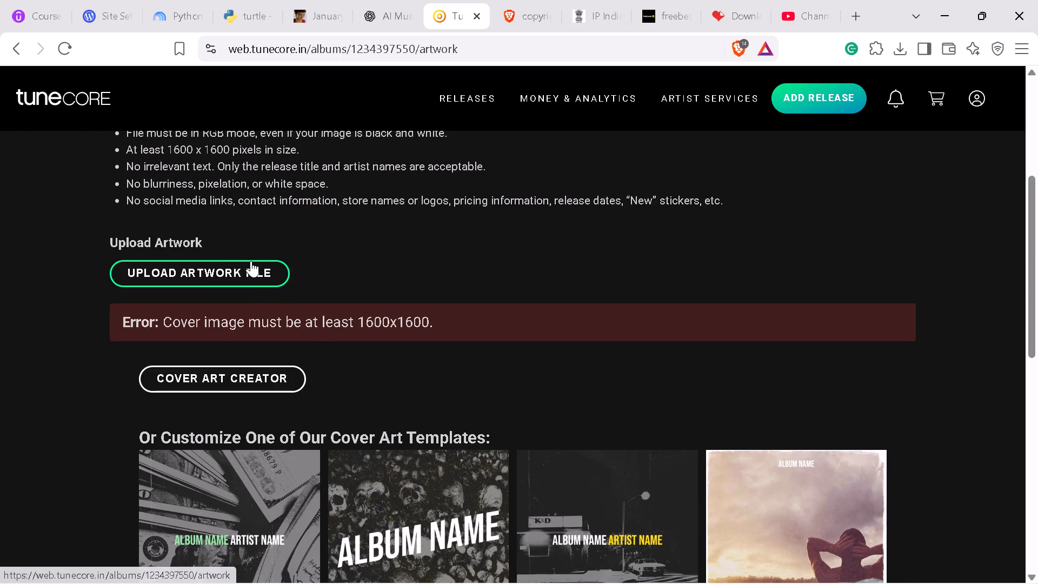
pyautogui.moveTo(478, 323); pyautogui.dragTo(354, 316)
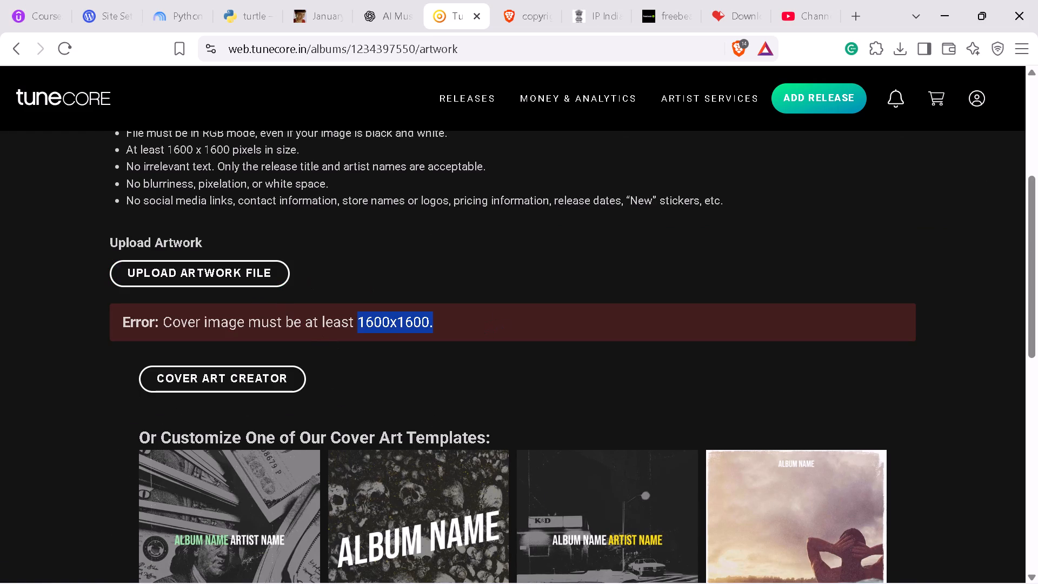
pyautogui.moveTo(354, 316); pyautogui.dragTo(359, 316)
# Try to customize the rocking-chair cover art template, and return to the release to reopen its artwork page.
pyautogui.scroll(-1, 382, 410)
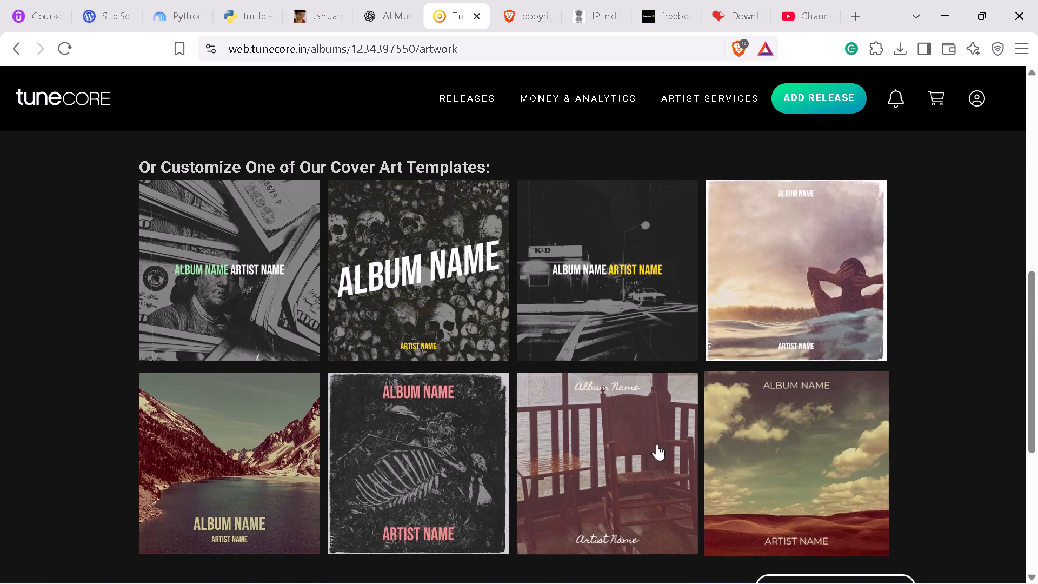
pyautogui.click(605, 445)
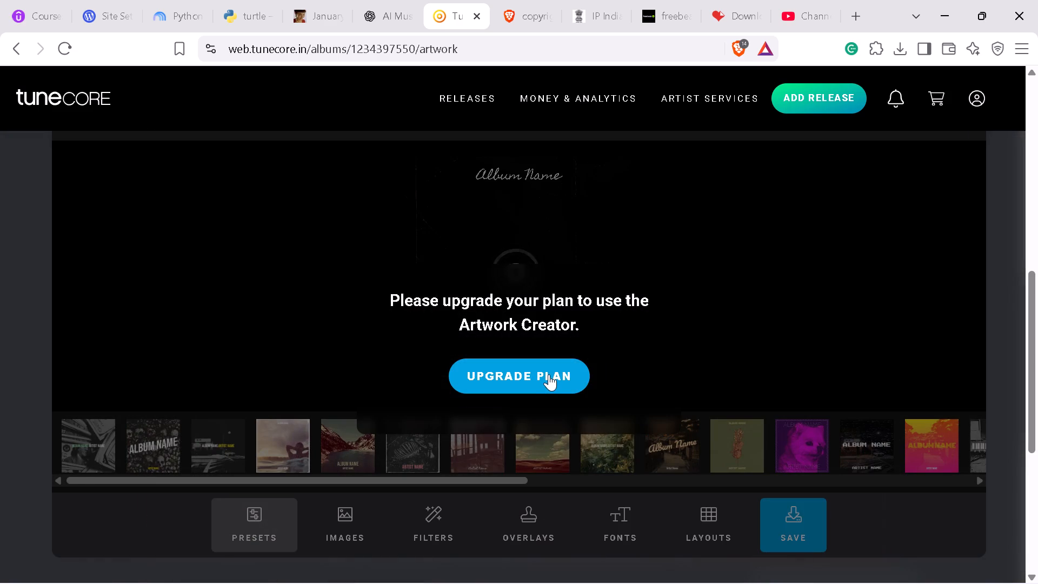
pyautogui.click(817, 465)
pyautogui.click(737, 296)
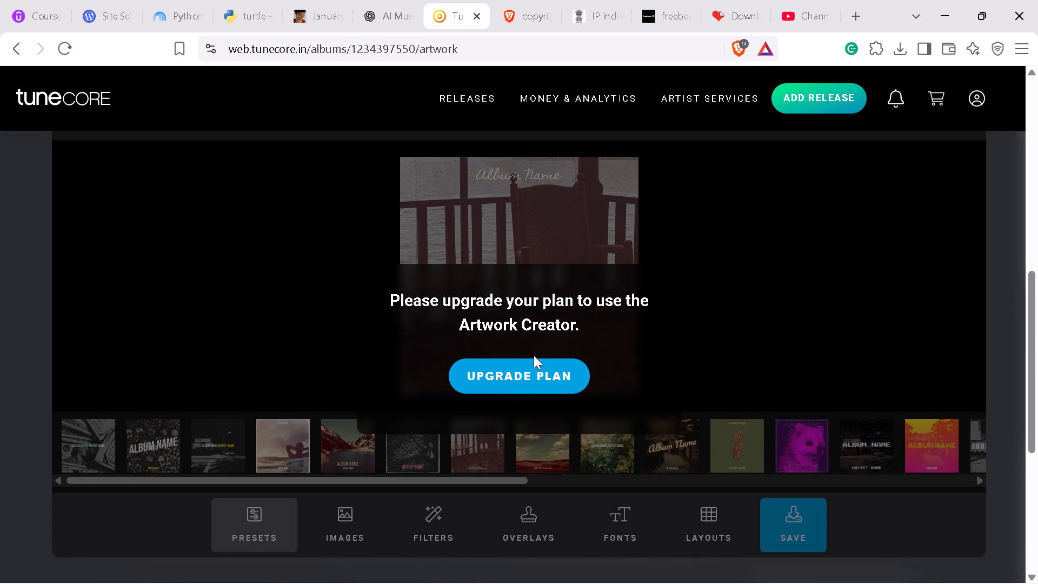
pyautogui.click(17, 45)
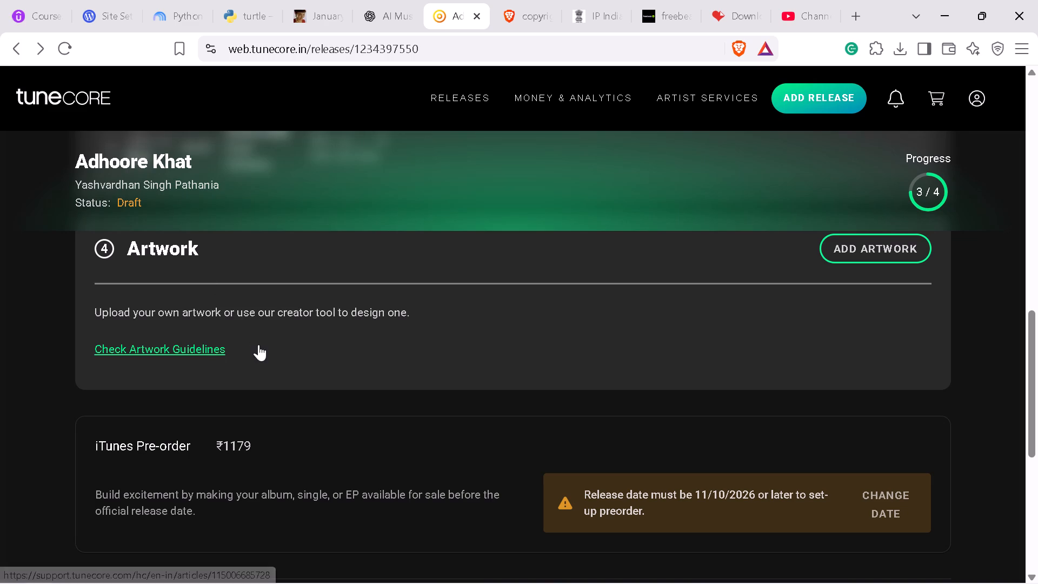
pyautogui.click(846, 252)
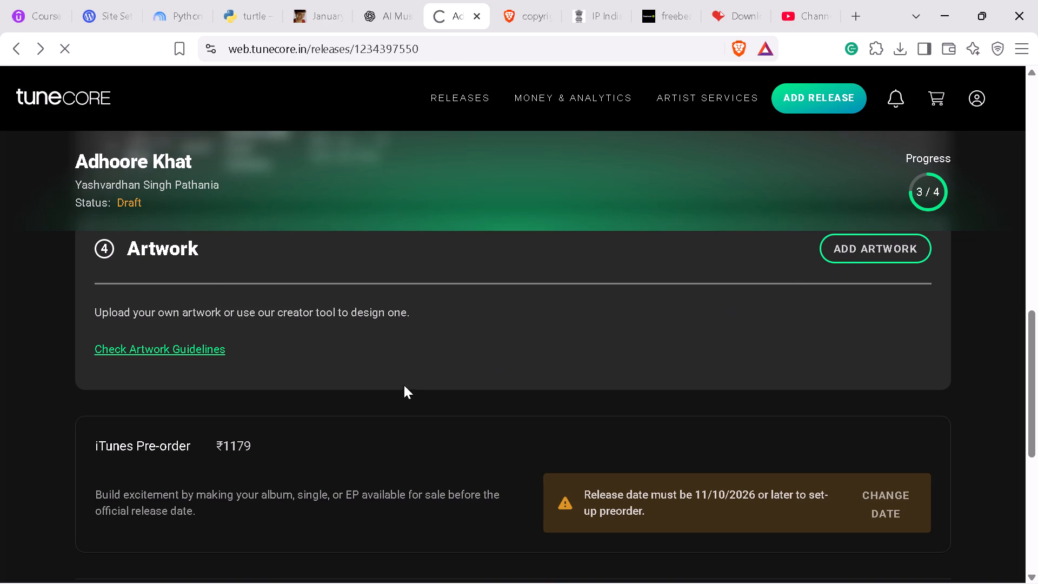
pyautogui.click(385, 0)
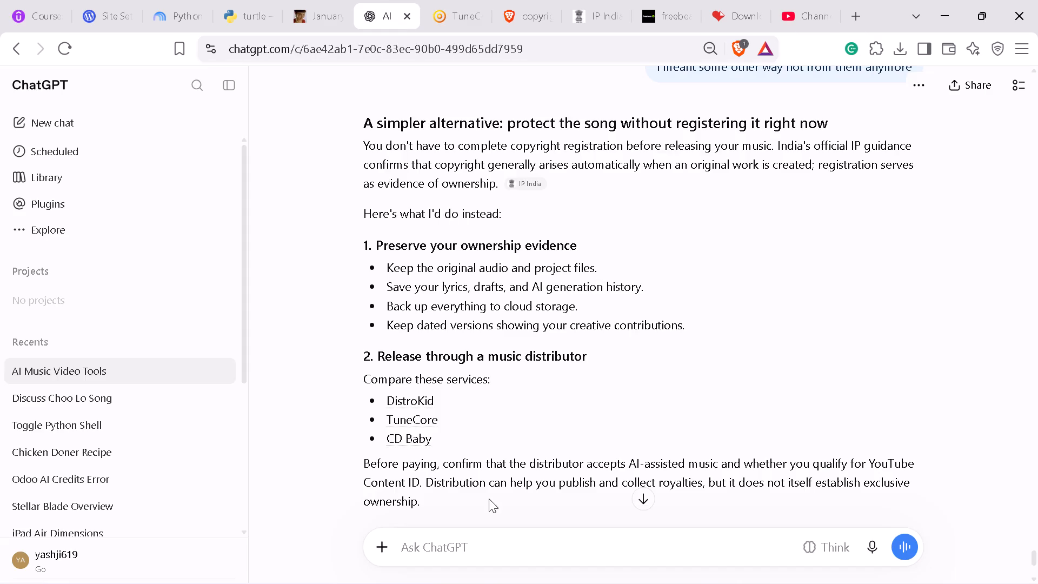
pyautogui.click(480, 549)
# Search the web for "image dimension changer 1600x1600" and open the ZeeResizer result.
pyautogui.click(862, 6)
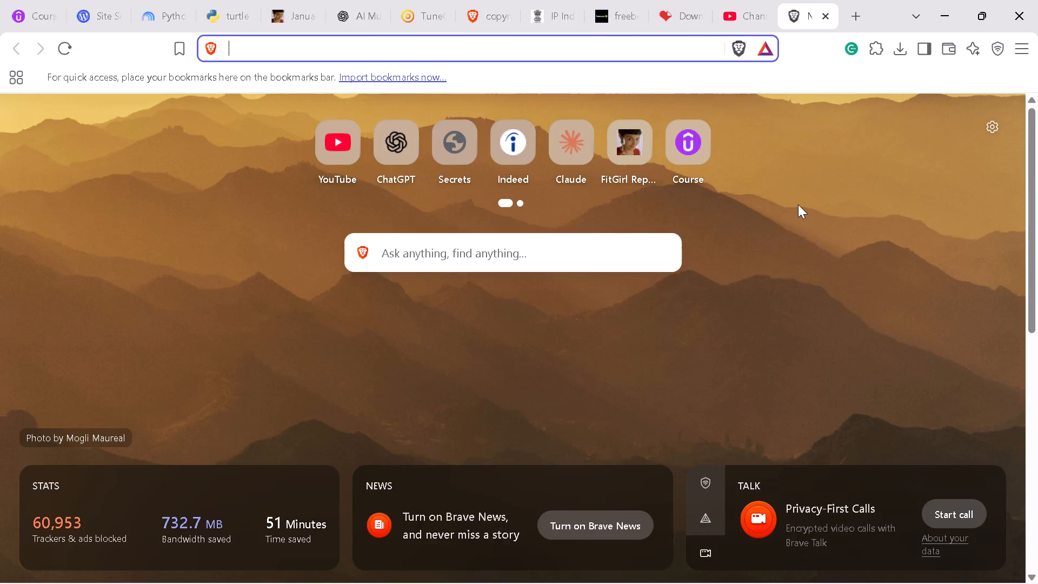
pyautogui.write('ma')
pyautogui.press('BackSpace')
pyautogui.press('BackSpace')
pyautogui.press('BackSpace')
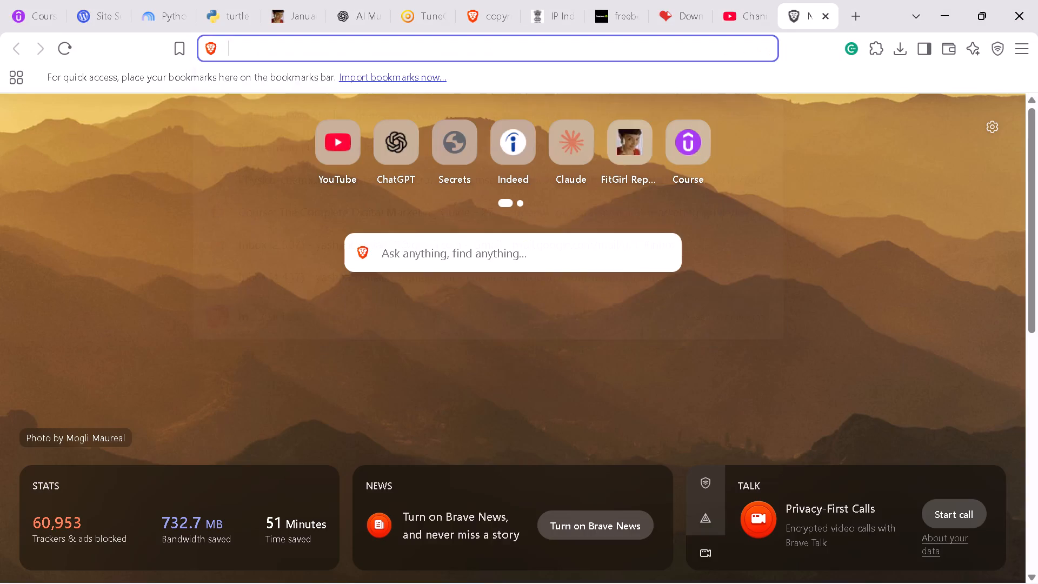
pyautogui.write('image dim')
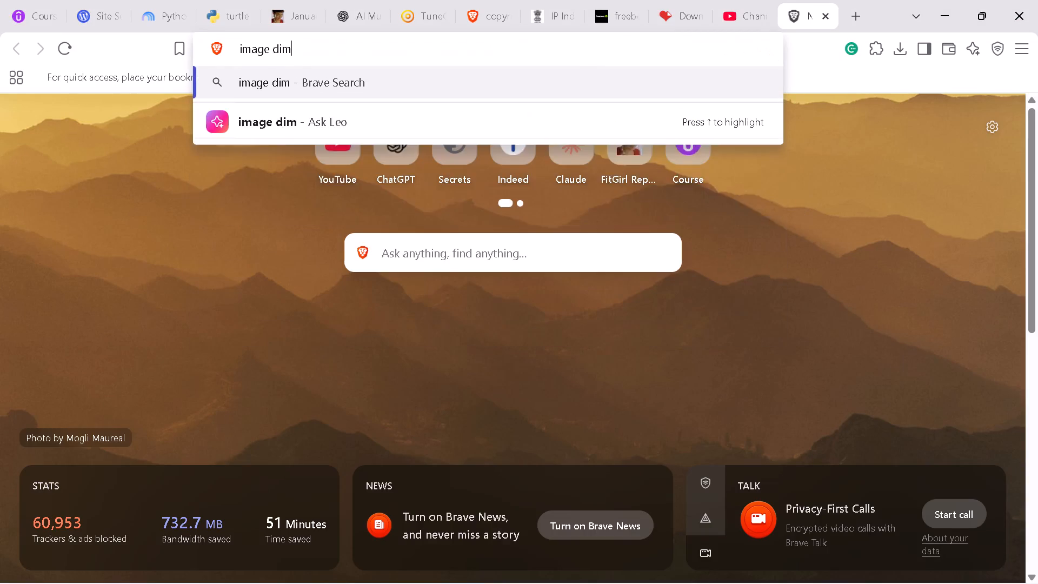
pyautogui.press('Down')
pyautogui.press('space')
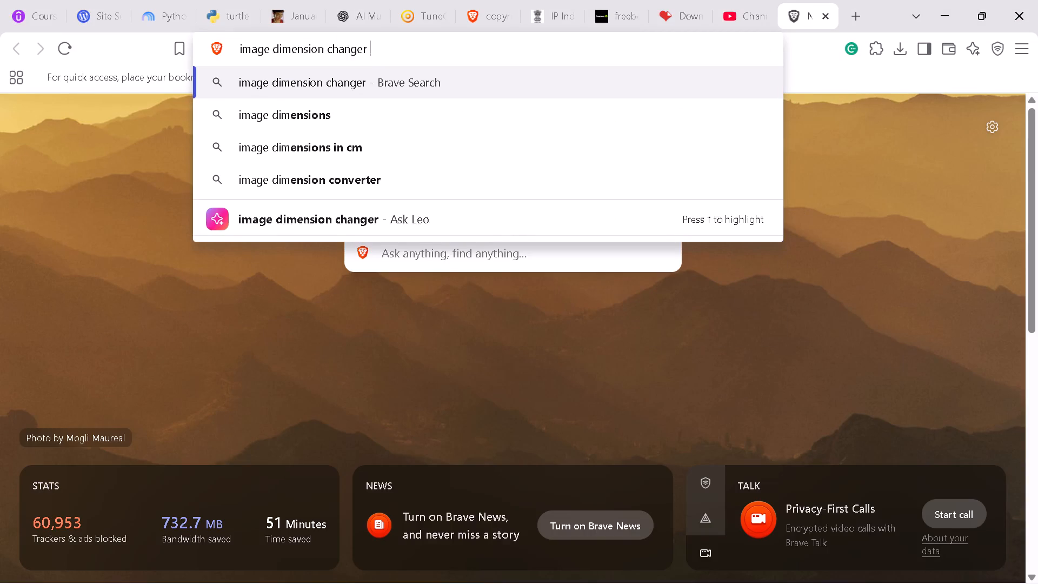
pyautogui.write('15')
pyautogui.press('BackSpace')
pyautogui.write('600')
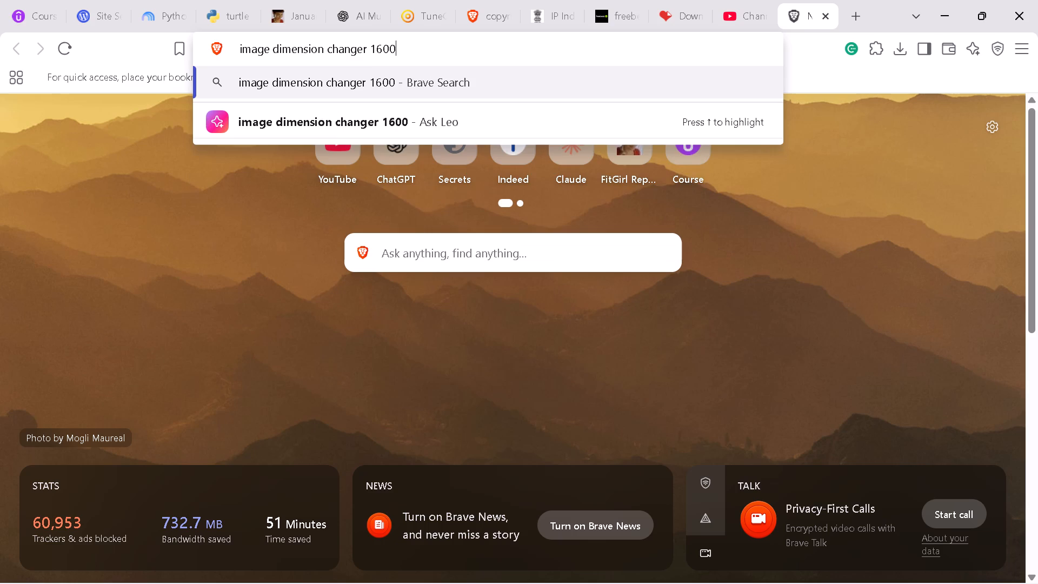
pyautogui.write('x1600')
pyautogui.press('Return')
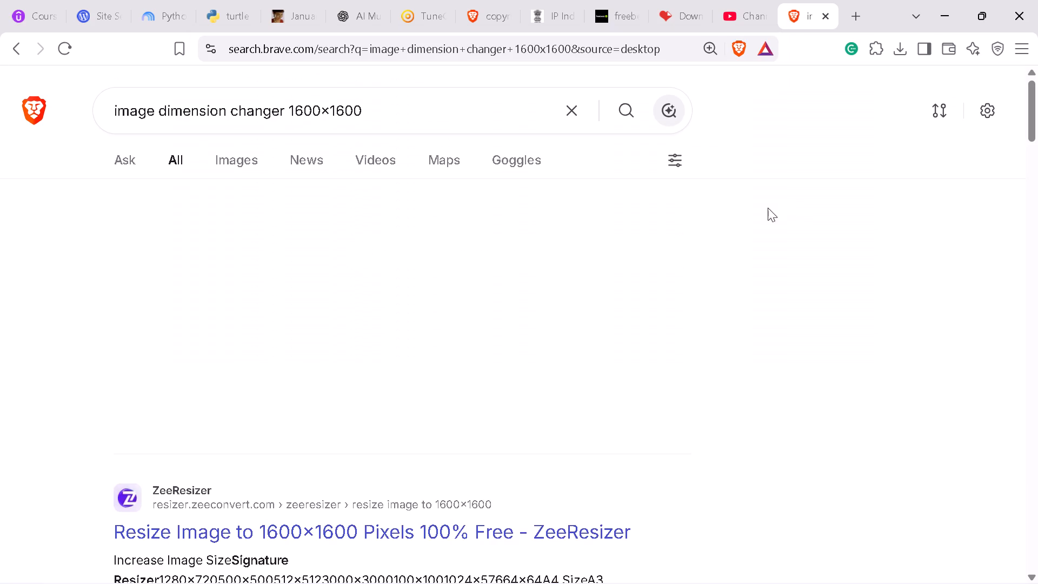
pyautogui.click(344, 532)
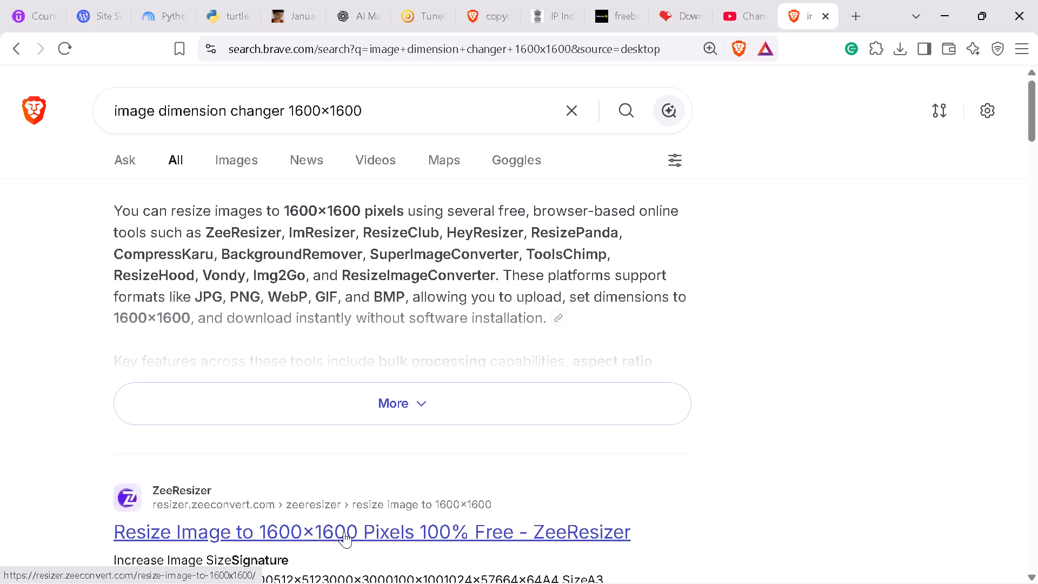
# Load the PNG "Adhoore Khat_ An Unsent Letter" from Downloads into the 1600x1600 image resizer.
pyautogui.click(456, 429)
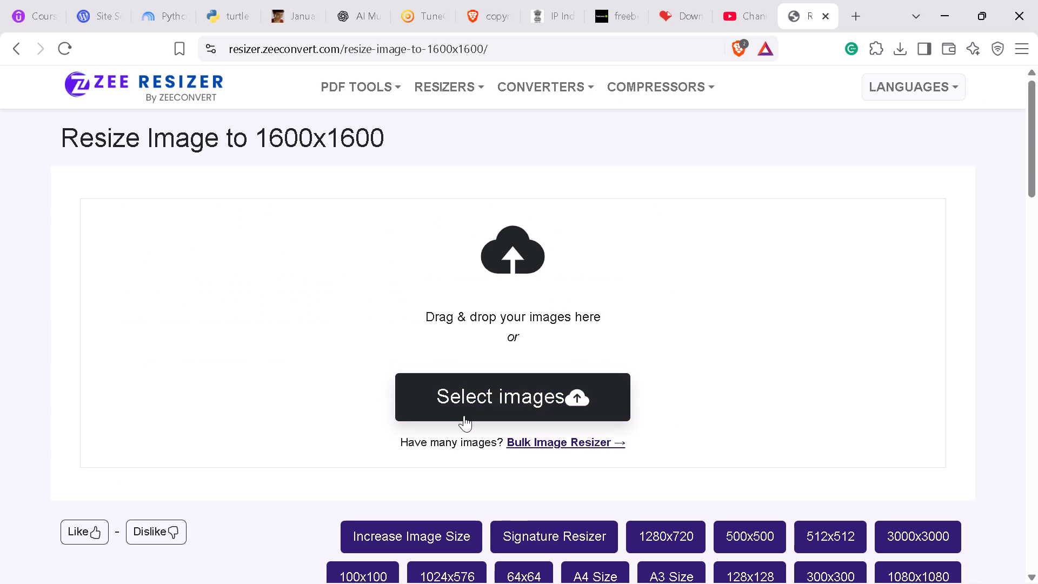
pyautogui.click(464, 414)
pyautogui.click(298, 125)
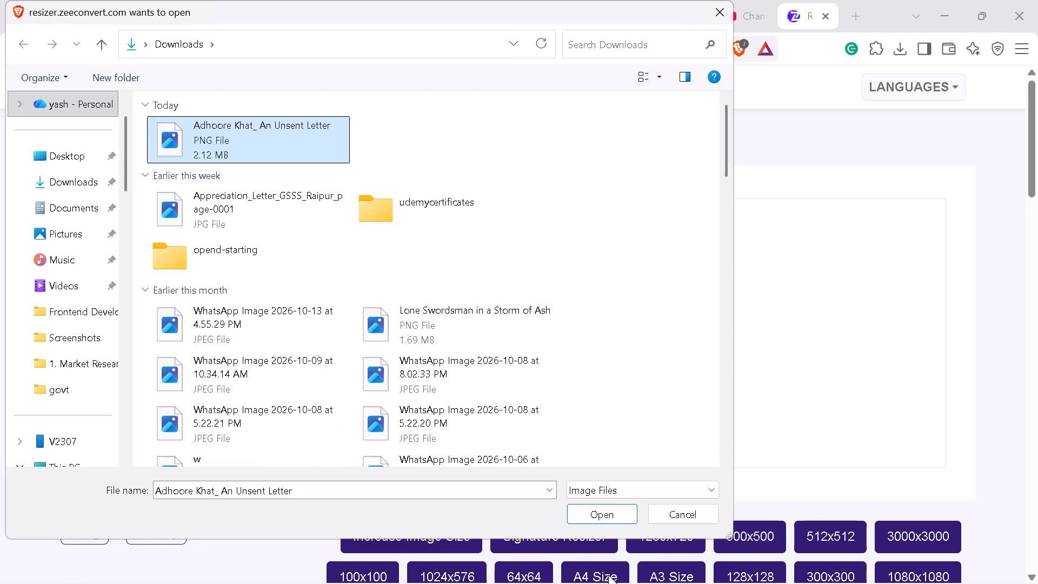
pyautogui.click(609, 512)
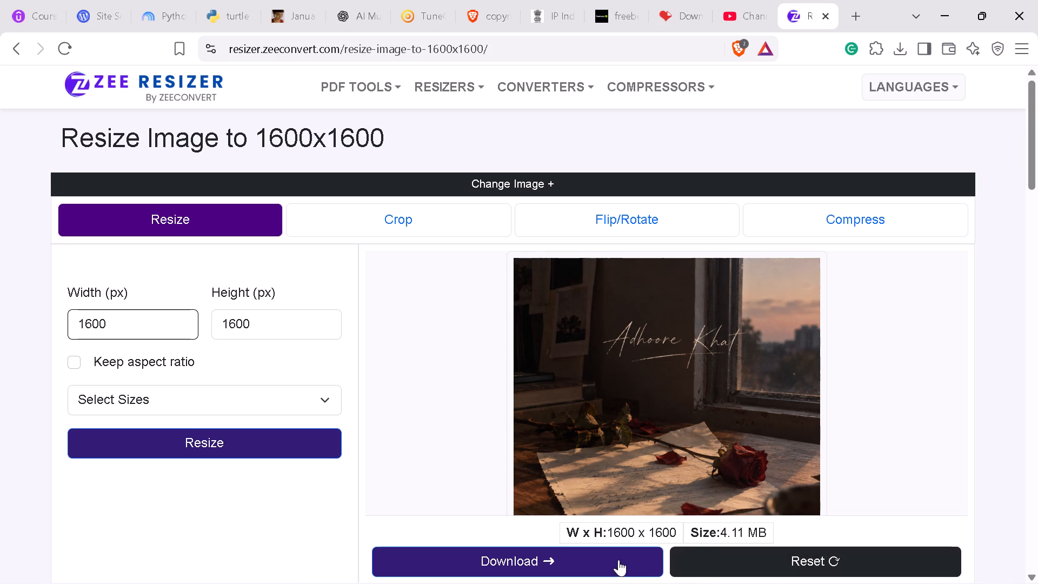
# Download the 1600 x 1600 image in JPG format, saving it to Downloads as coverart.
pyautogui.click(618, 560)
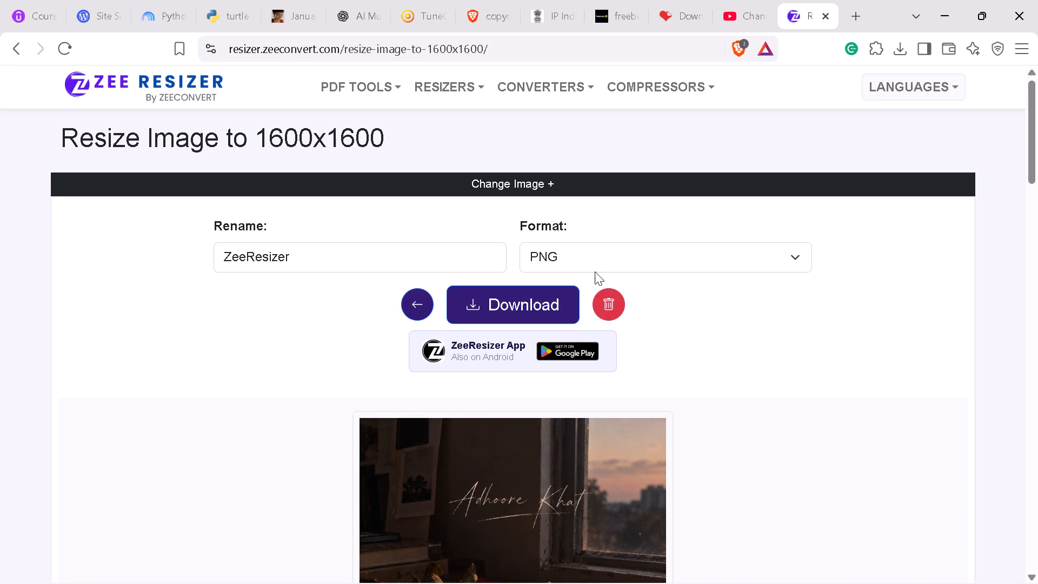
pyautogui.click(595, 271)
pyautogui.moveTo(574, 316); pyautogui.dragTo(571, 308)
pyautogui.click(512, 304)
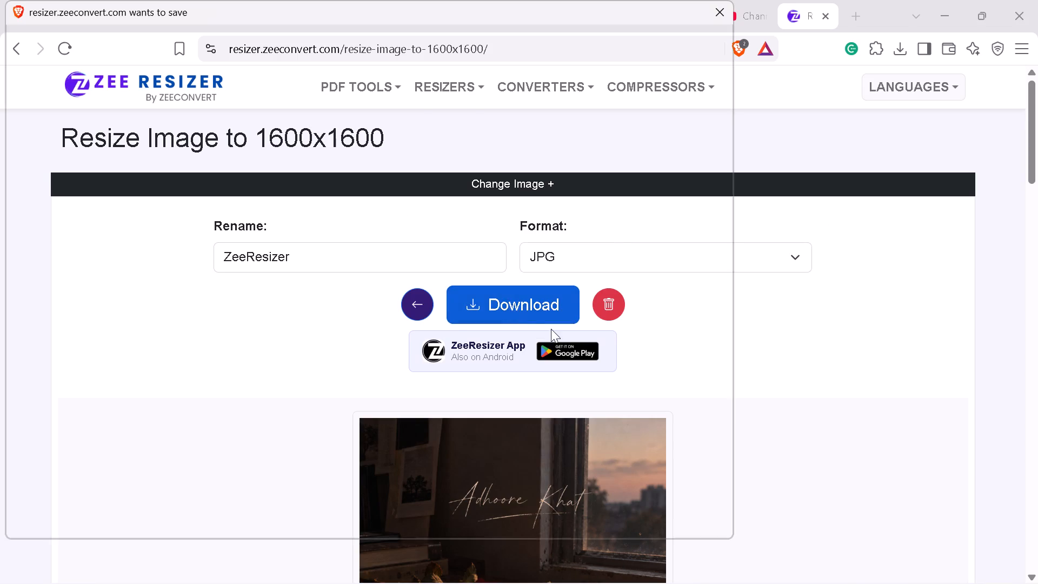
pyautogui.scroll(3, 79, 204)
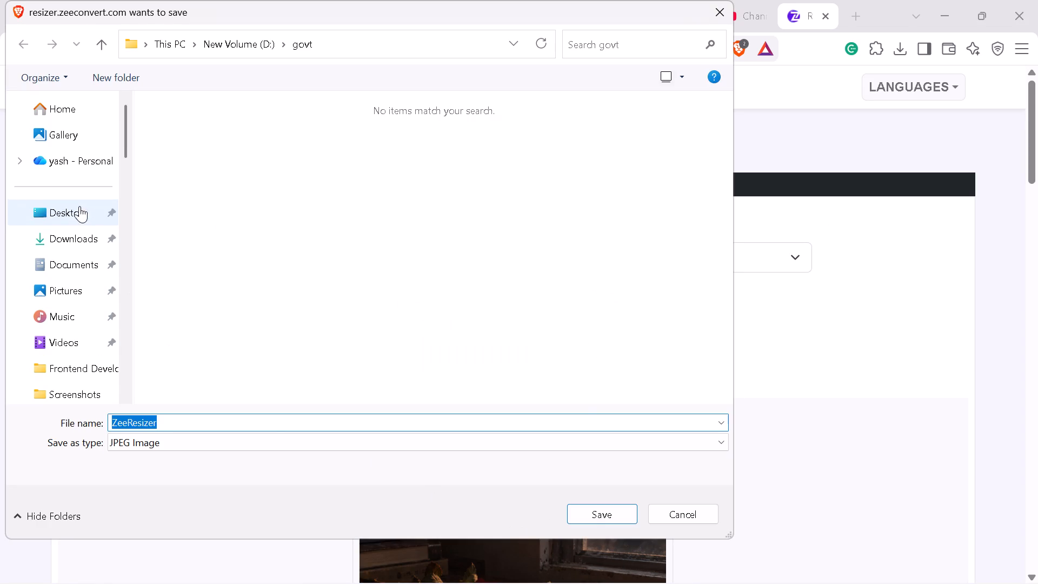
pyautogui.click(72, 244)
pyautogui.moveTo(198, 419); pyautogui.dragTo(89, 431)
pyautogui.write('coverart')
pyautogui.click(596, 519)
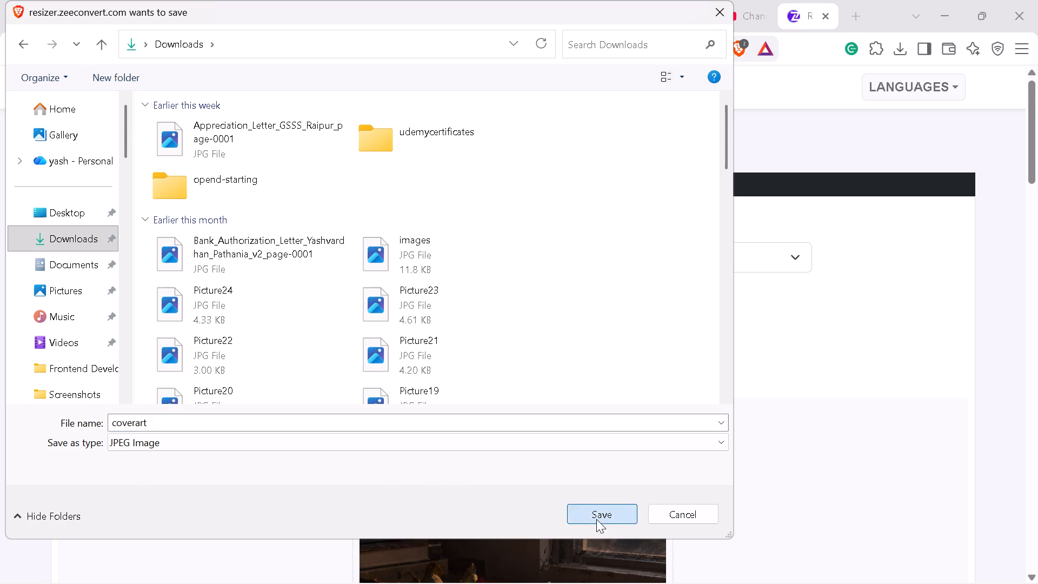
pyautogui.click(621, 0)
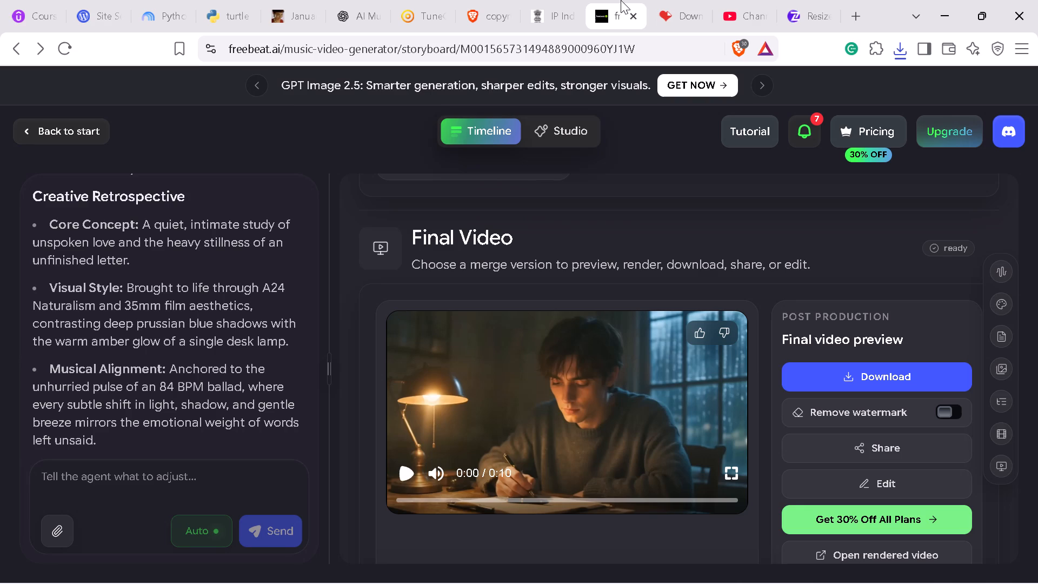
# Return to the Adhoore Khat artwork page on TuneCore and upload the coverart JPG from Downloads.
pyautogui.click(791, 0)
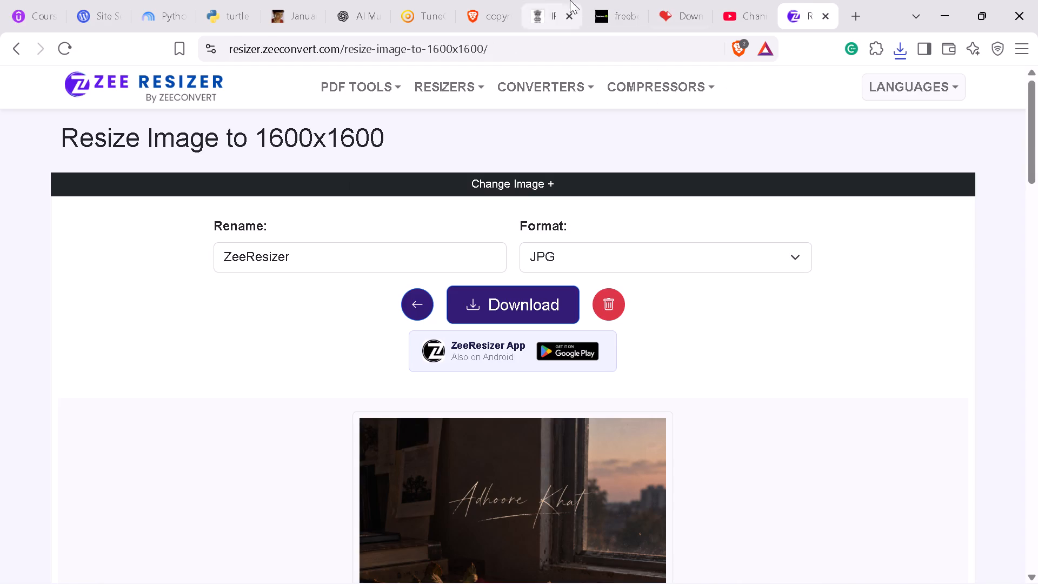
pyautogui.click(603, 0)
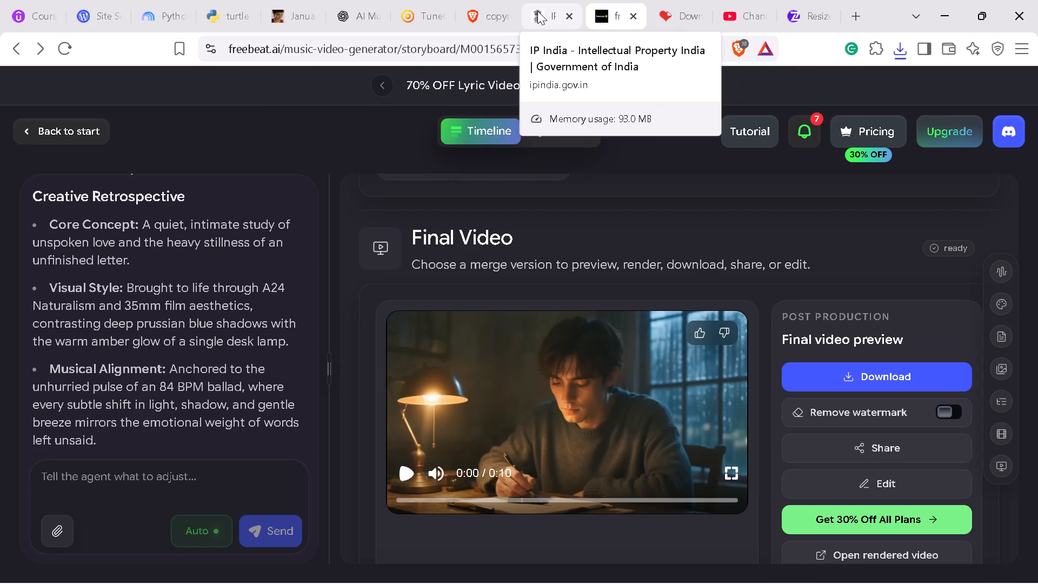
pyautogui.click(410, 0)
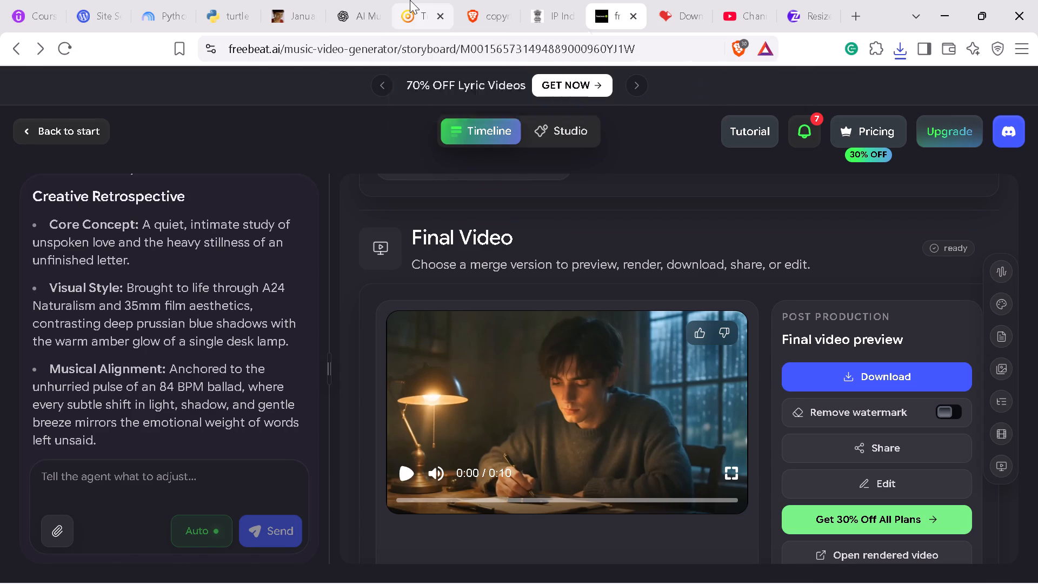
pyautogui.click(225, 540)
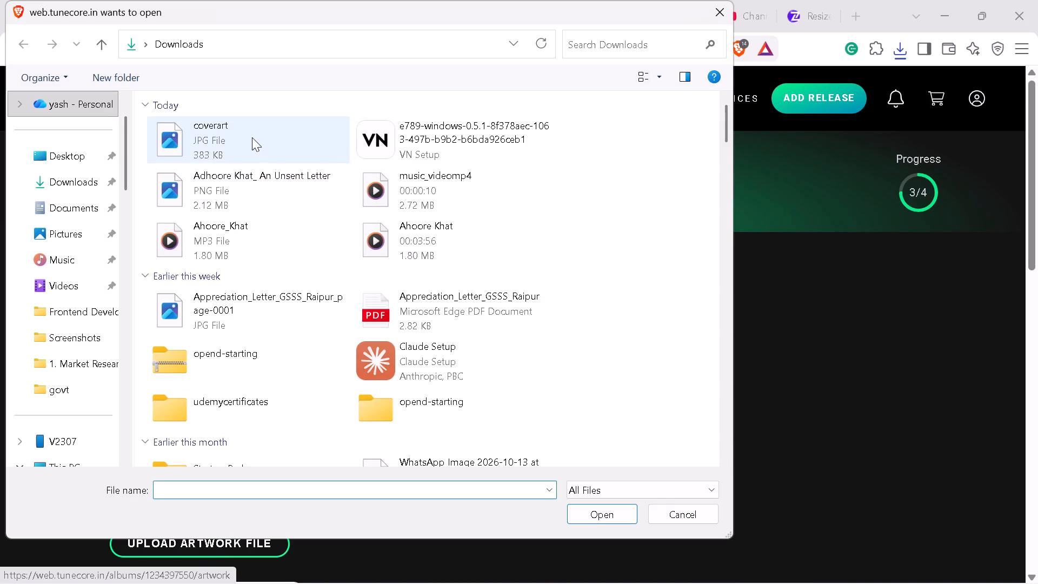
pyautogui.click(276, 126)
pyautogui.click(598, 517)
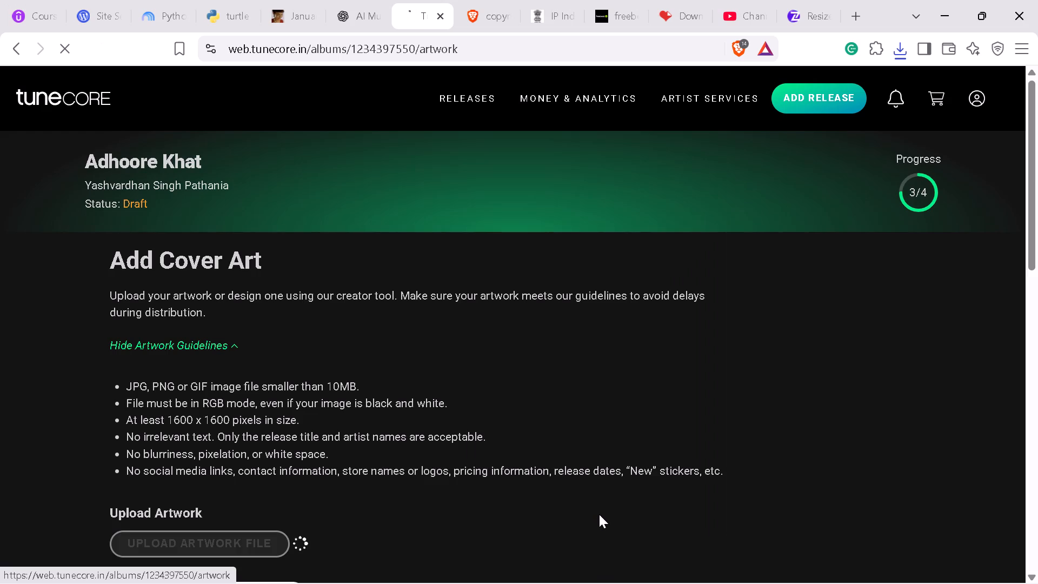
pyautogui.scroll(-1, 522, 484)
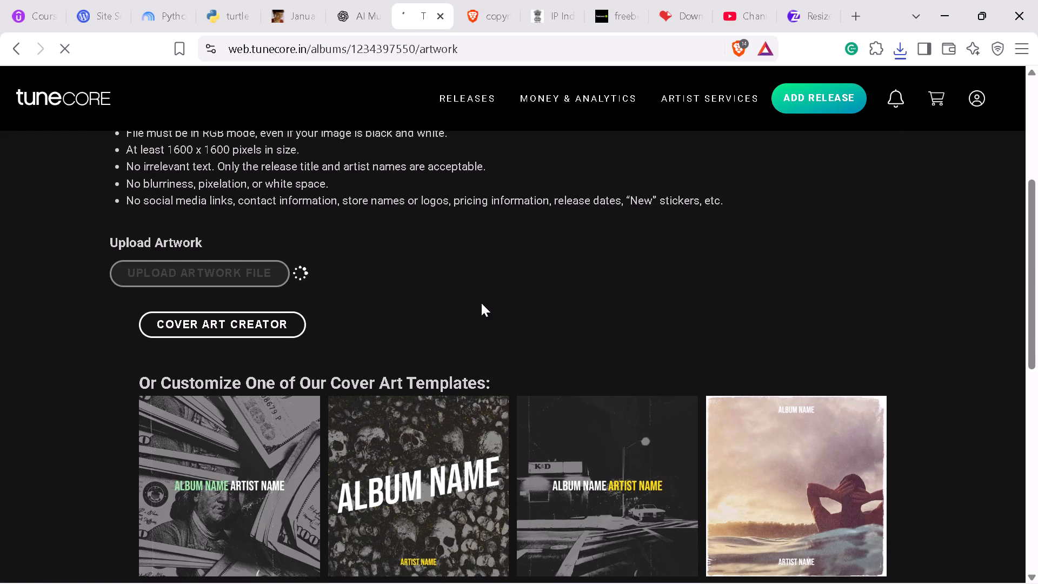
pyautogui.scroll(-1, 455, 349)
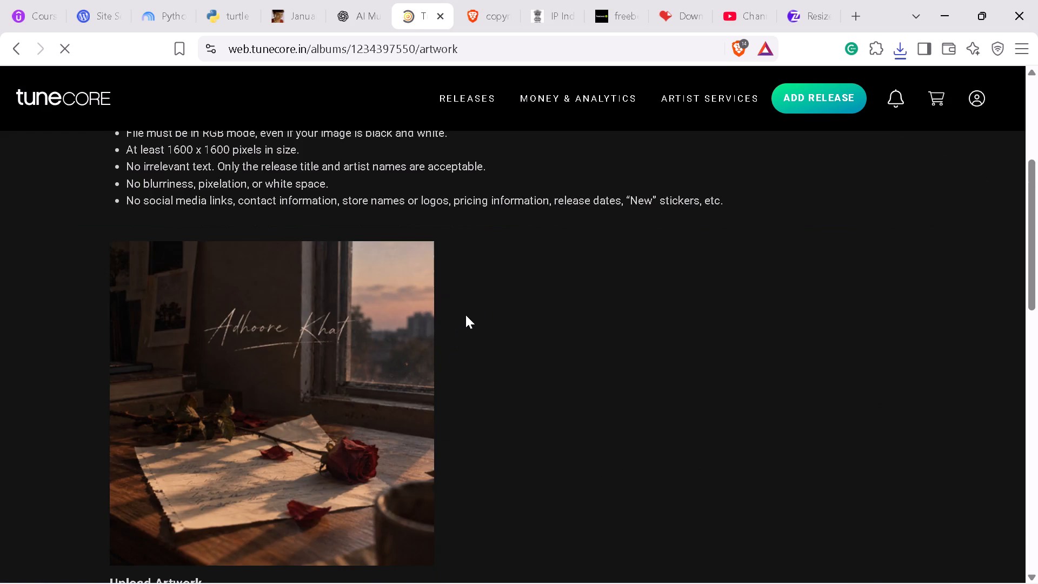
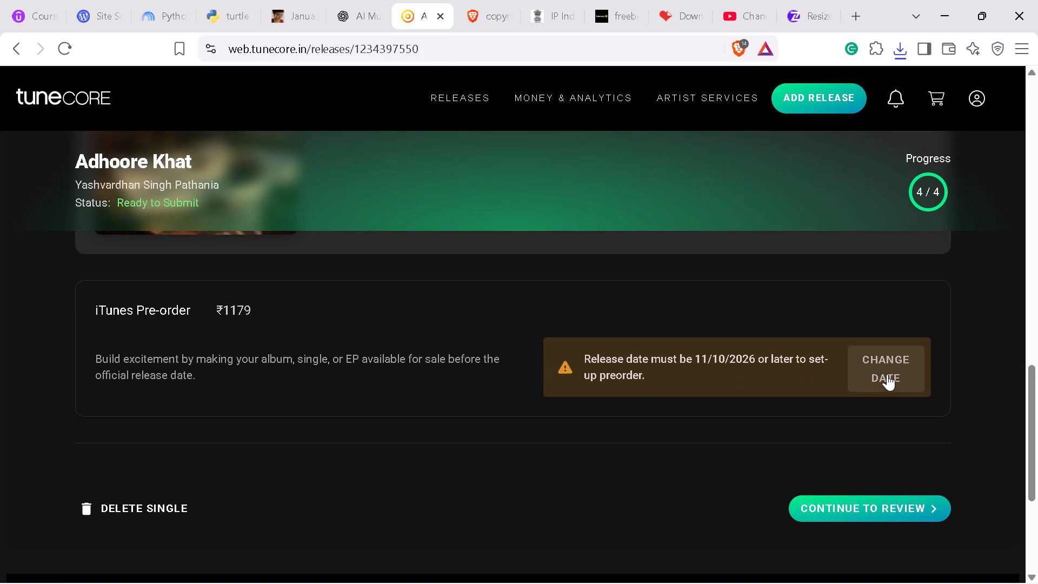
pyautogui.click(887, 521)
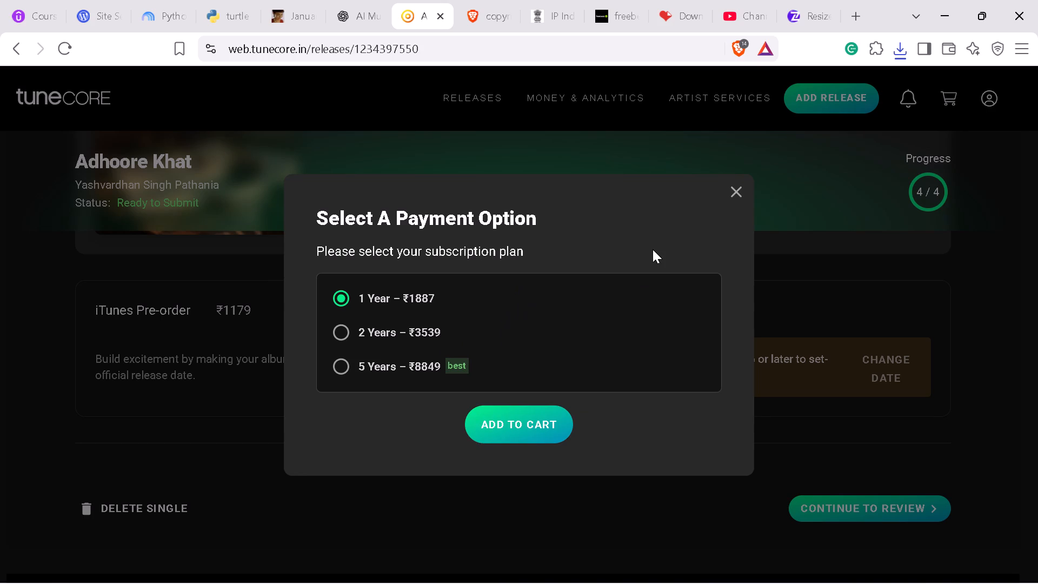
pyautogui.click(732, 181)
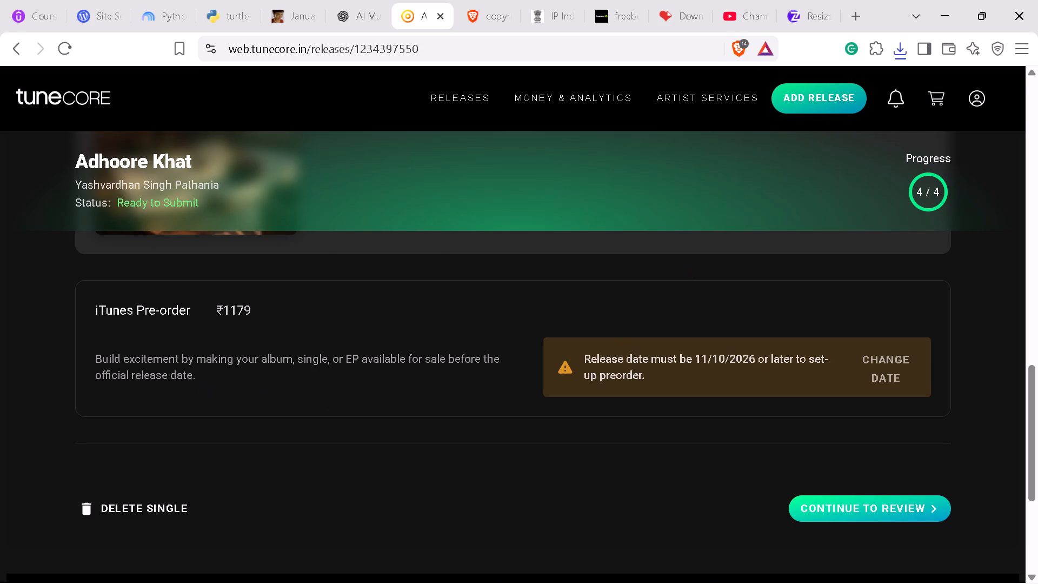
pyautogui.moveTo(104, 355); pyautogui.dragTo(121, 356)
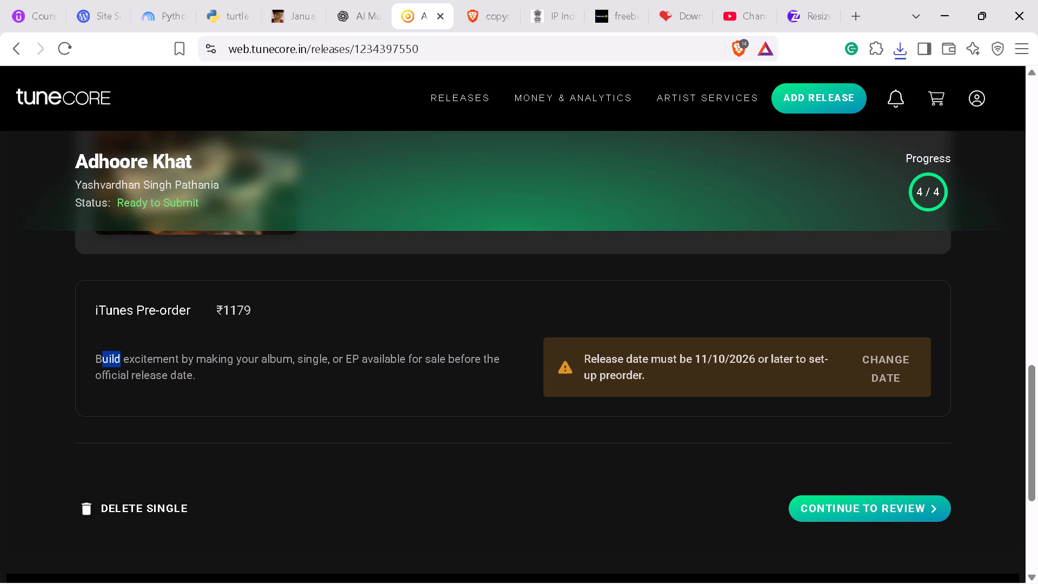
pyautogui.moveTo(121, 356); pyautogui.dragTo(415, 394)
pyautogui.click(297, 388)
# Edit the release's digital stores, deselect delivery to iTunes, and save the store selection.
pyautogui.scroll(3, 613, 410)
pyautogui.click(449, 362)
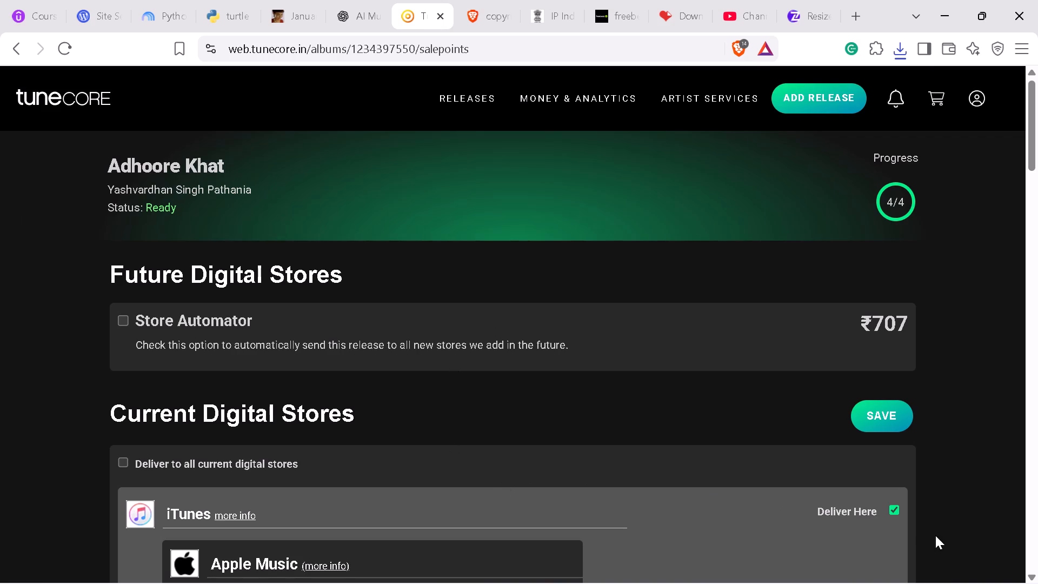
pyautogui.click(898, 511)
pyautogui.scroll(-1, 726, 500)
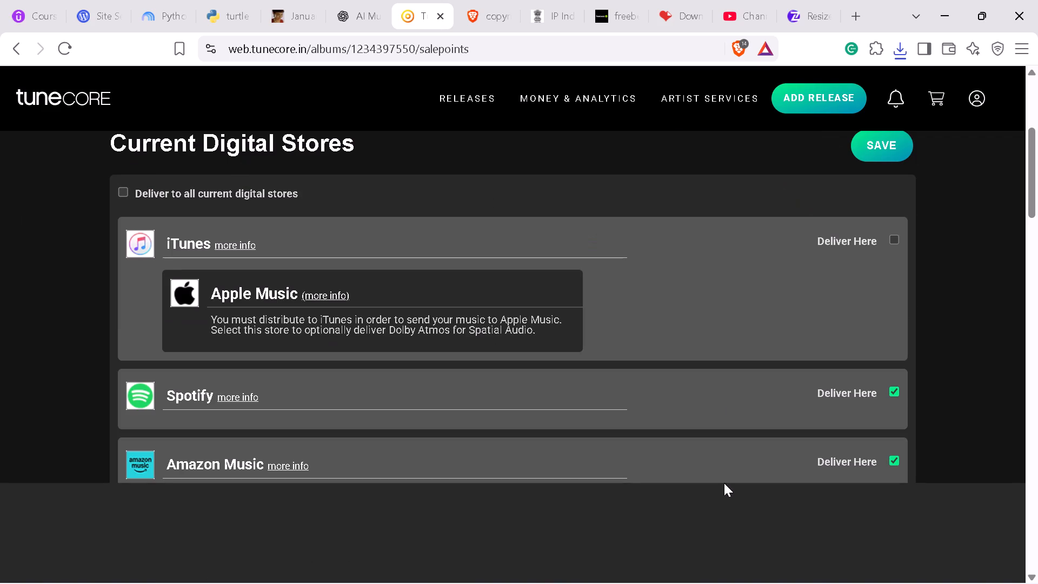
pyautogui.click(895, 146)
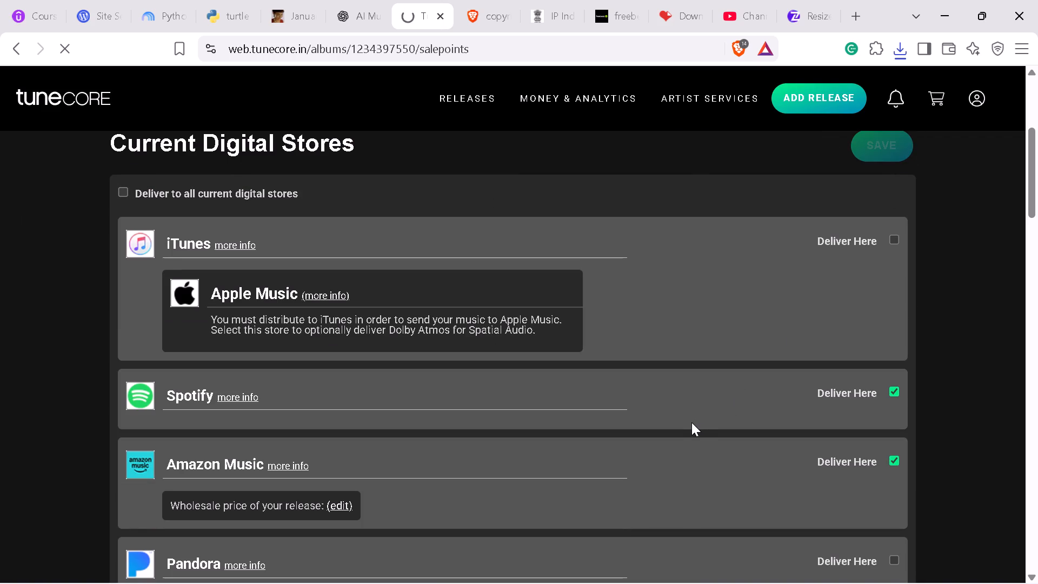
# Continue the release to review and add the single to the cart with the 1 Year – ₹1887 plan.
pyautogui.scroll(-4, 690, 428)
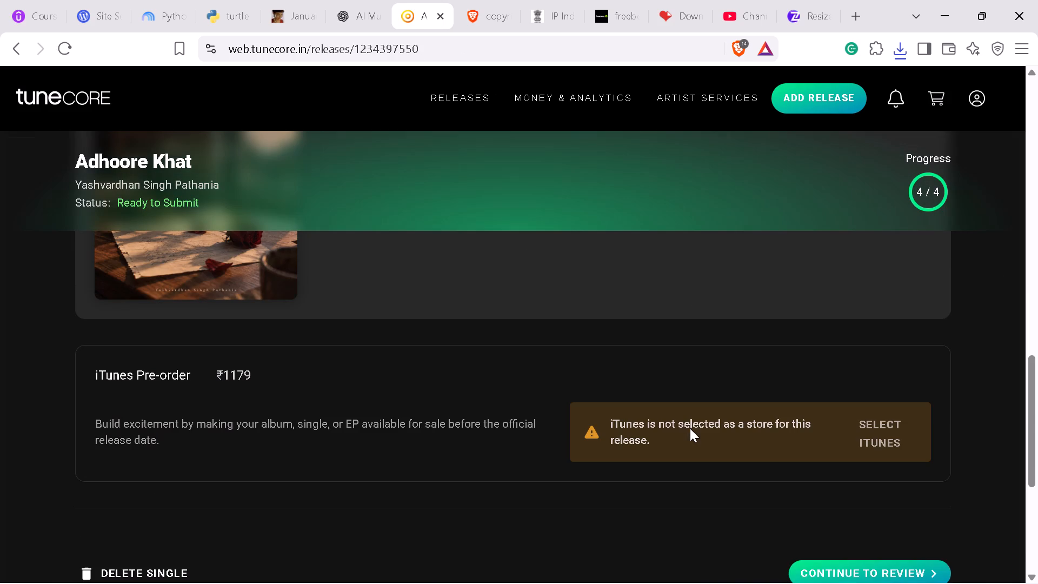
pyautogui.scroll(-1, 760, 451)
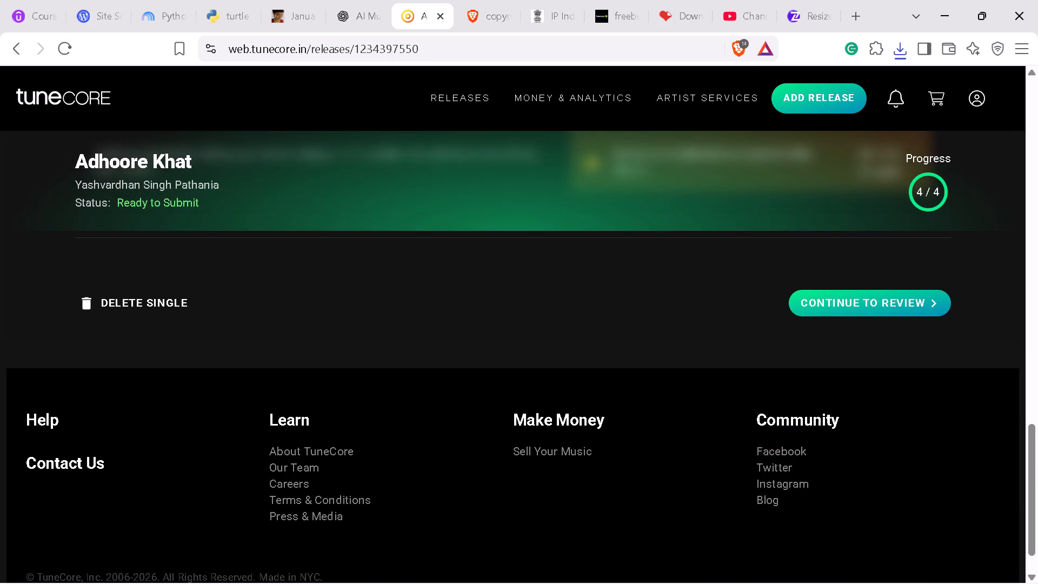
pyautogui.click(848, 306)
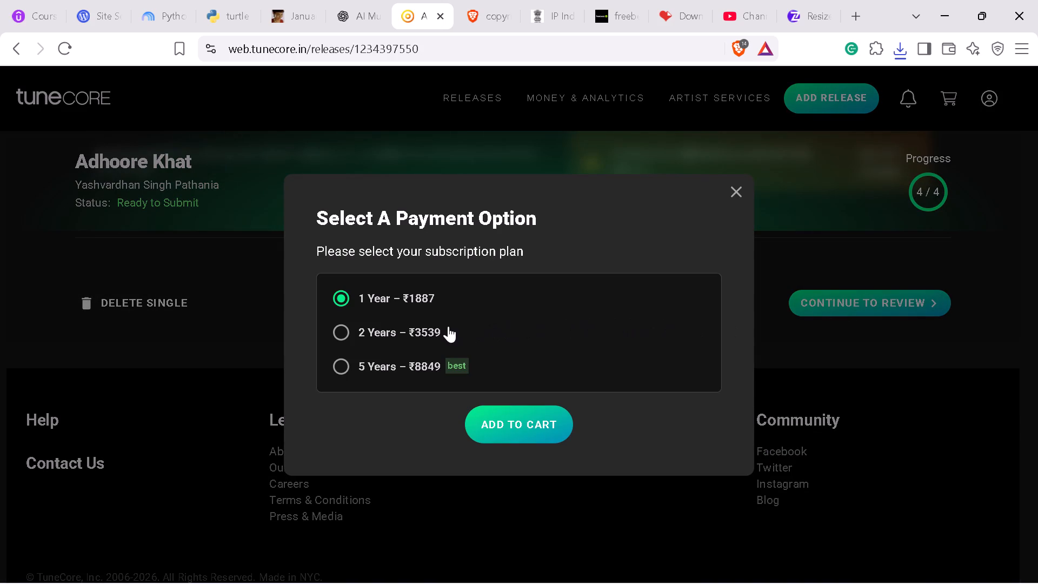
pyautogui.click(528, 441)
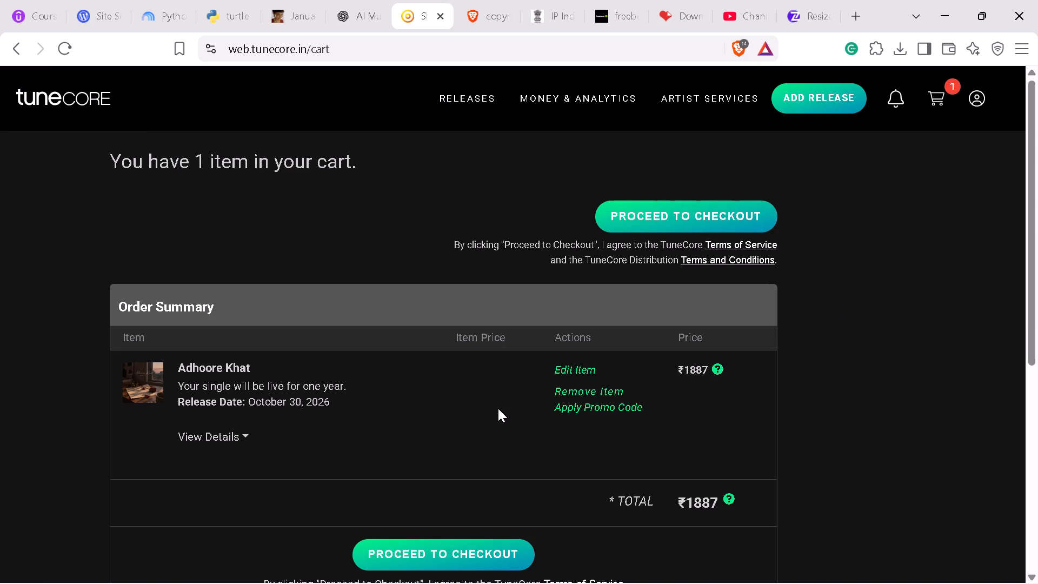
# Proceed to checkout with the "Adhoore Khat" single in the cart.
pyautogui.scroll(-1, 521, 423)
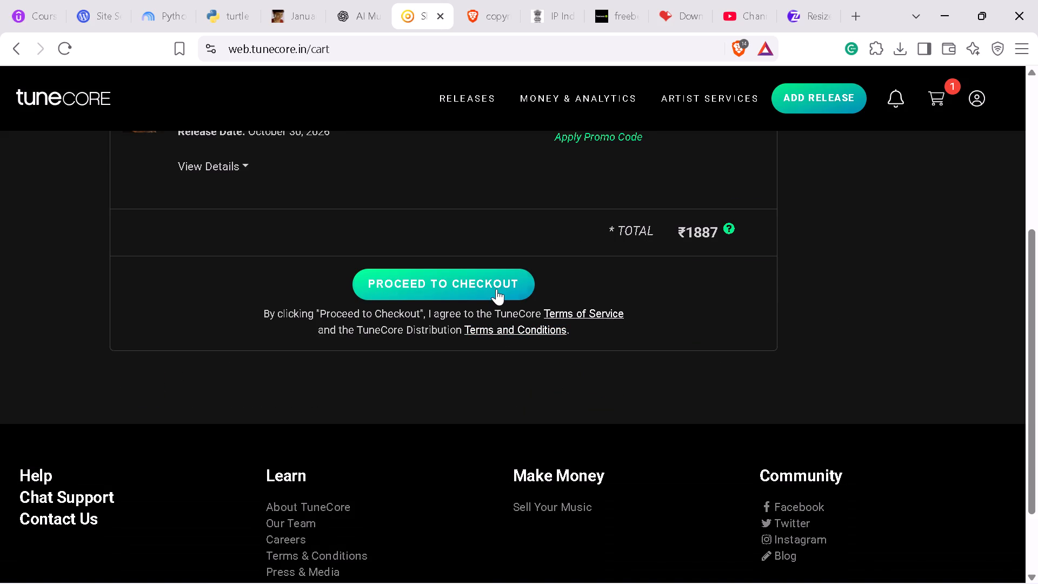
pyautogui.click(496, 288)
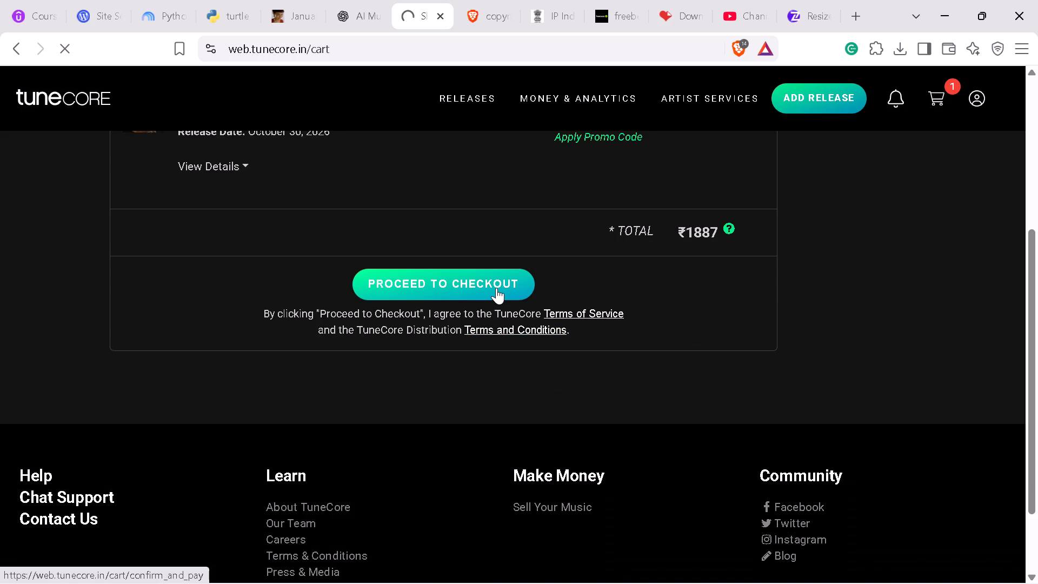
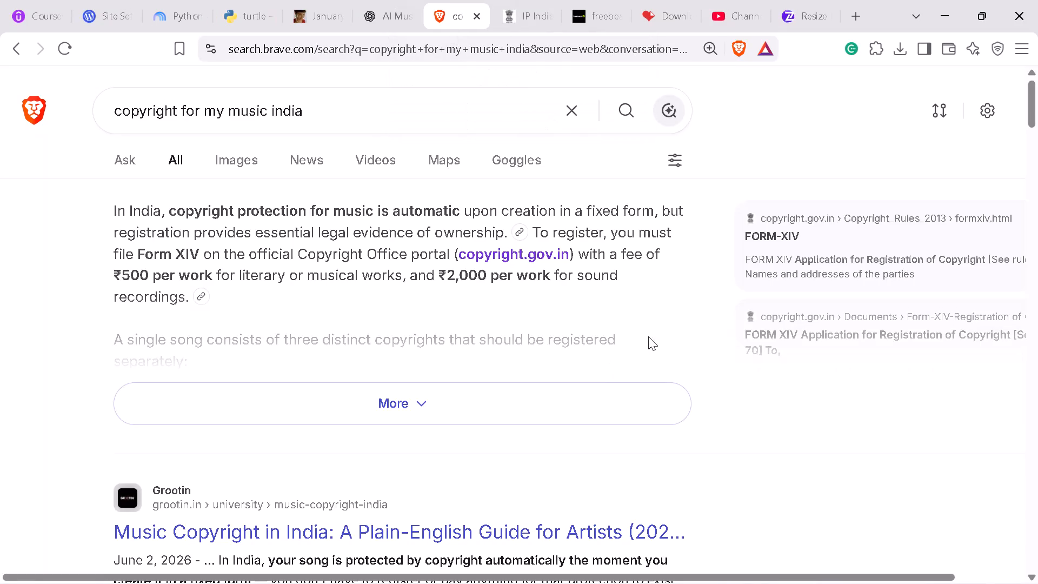
# Switch to YouTube Studio, dismiss the upload dialog, and look over the notices and visibility of the channel's videos.
pyautogui.click(742, 0)
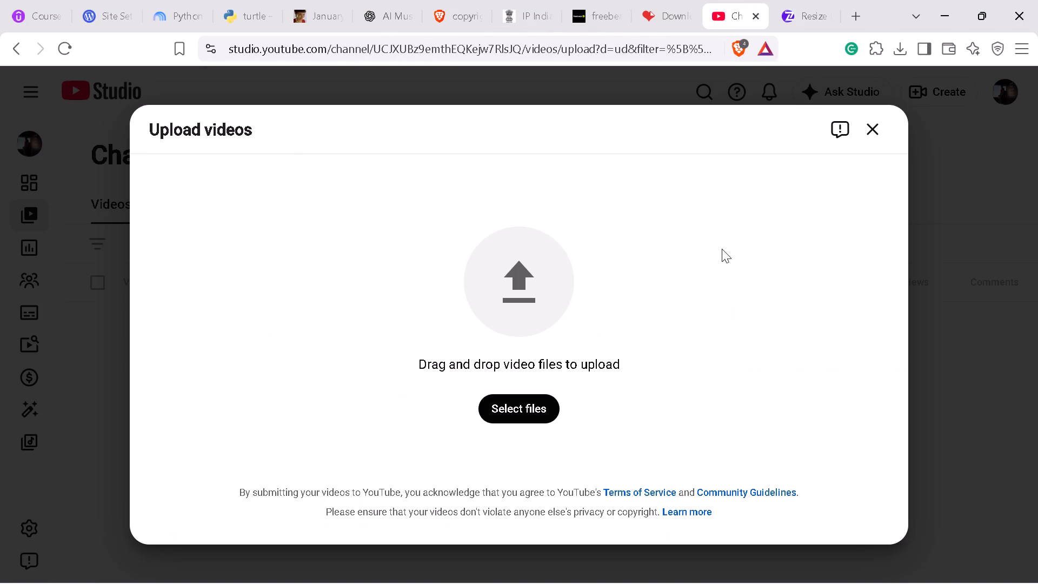
pyautogui.click(867, 128)
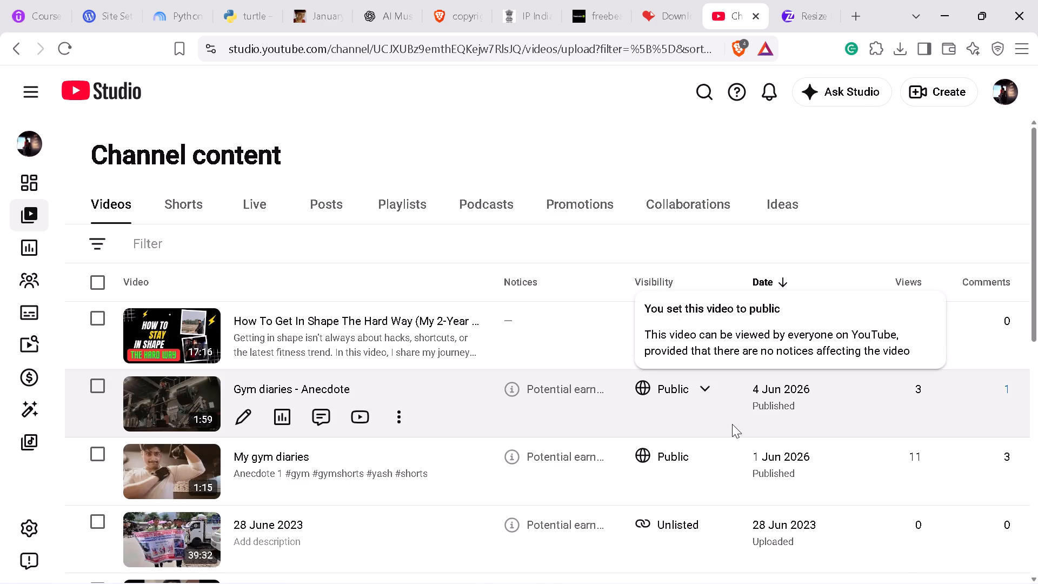
pyautogui.scroll(-2, 732, 424)
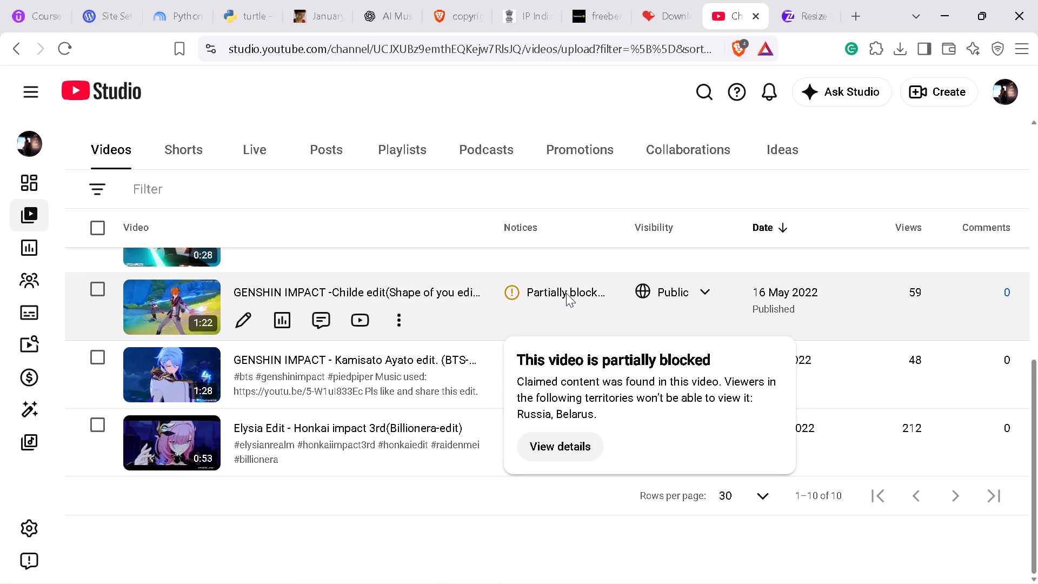
pyautogui.scroll(1, 560, 344)
pyautogui.scroll(1, 464, 533)
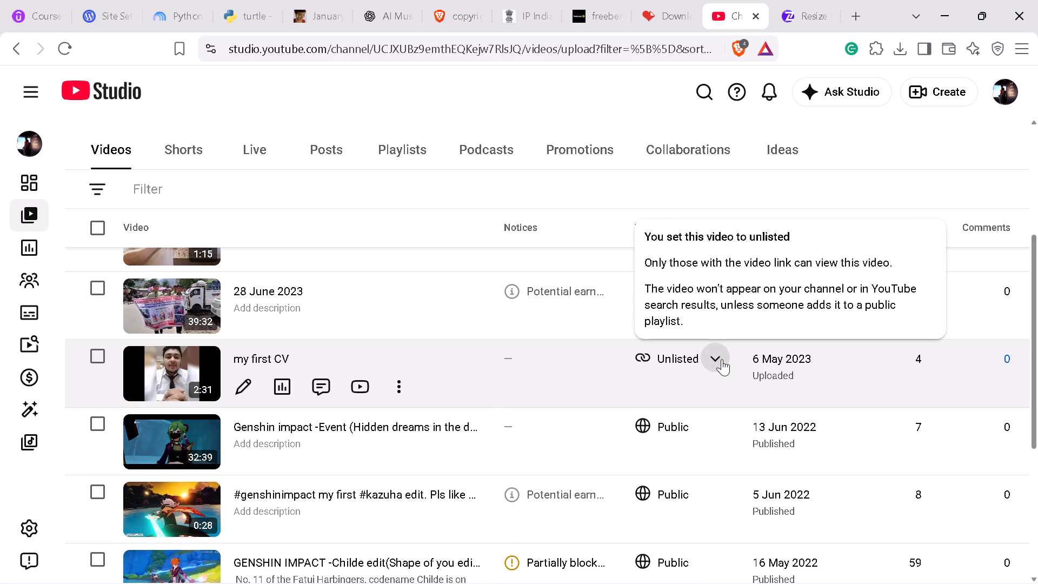
pyautogui.scroll(1, 701, 369)
pyautogui.scroll(1, 690, 418)
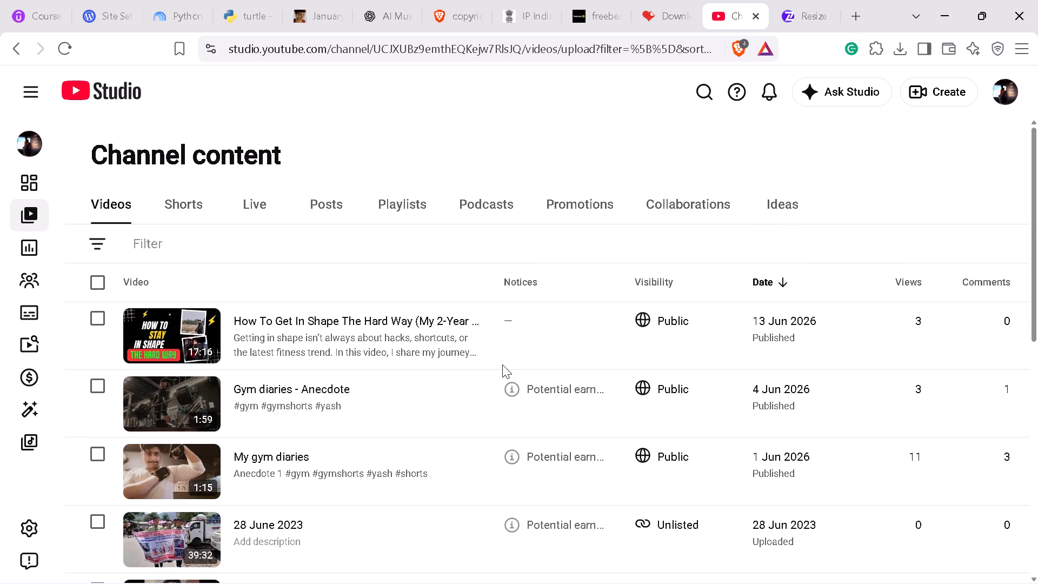
pyautogui.scroll(5, 502, 364)
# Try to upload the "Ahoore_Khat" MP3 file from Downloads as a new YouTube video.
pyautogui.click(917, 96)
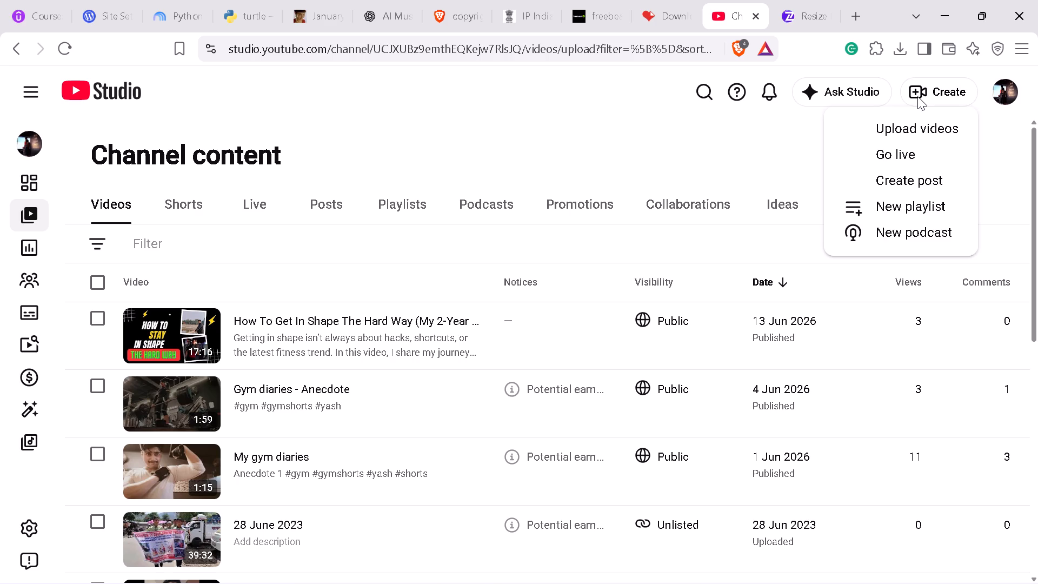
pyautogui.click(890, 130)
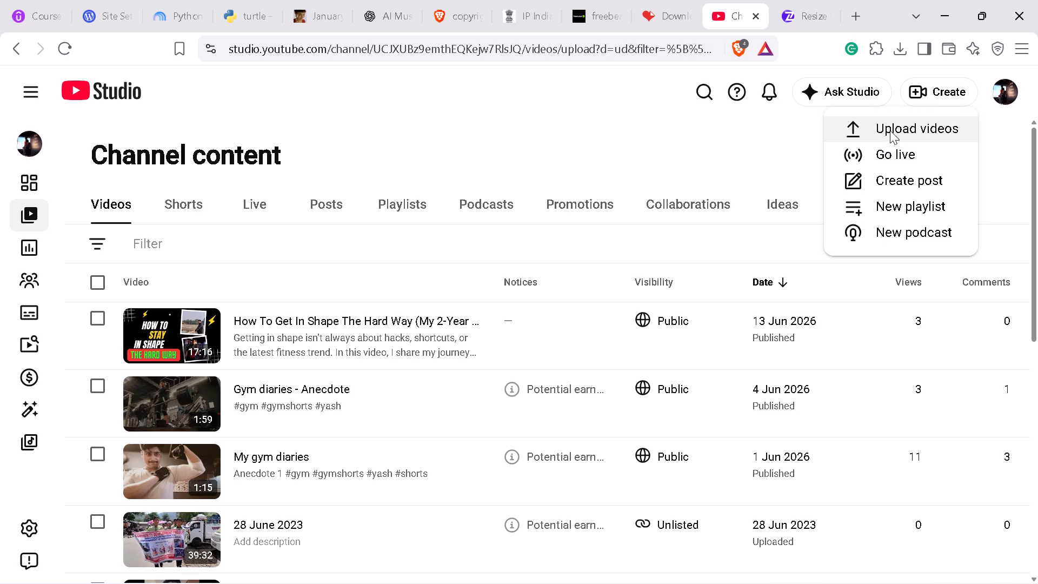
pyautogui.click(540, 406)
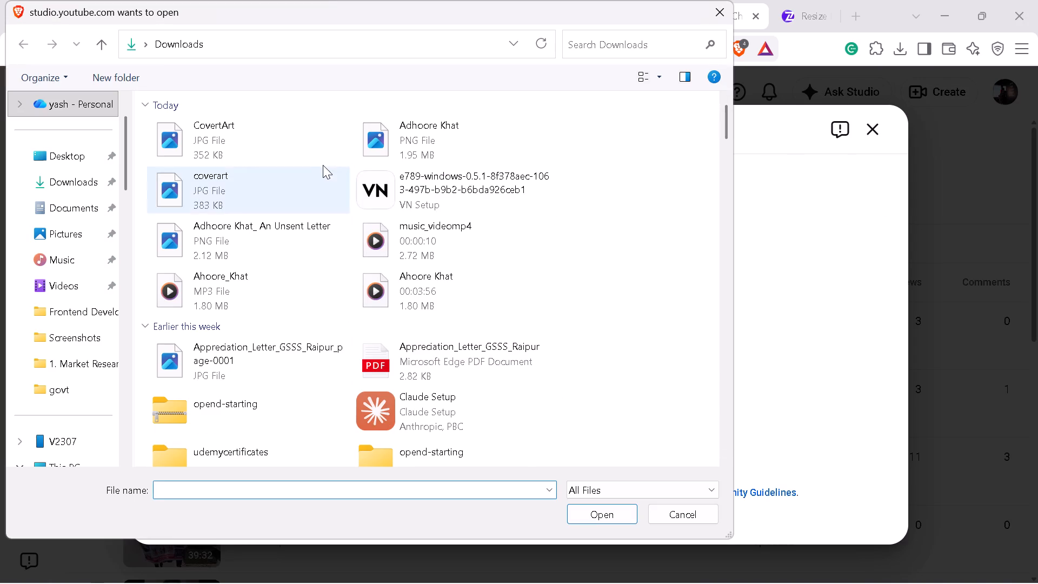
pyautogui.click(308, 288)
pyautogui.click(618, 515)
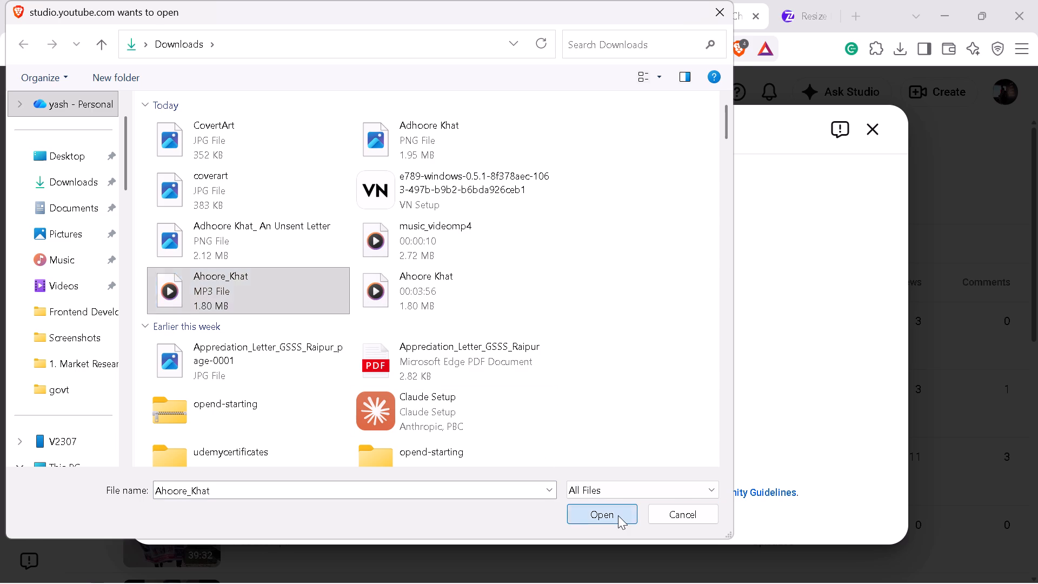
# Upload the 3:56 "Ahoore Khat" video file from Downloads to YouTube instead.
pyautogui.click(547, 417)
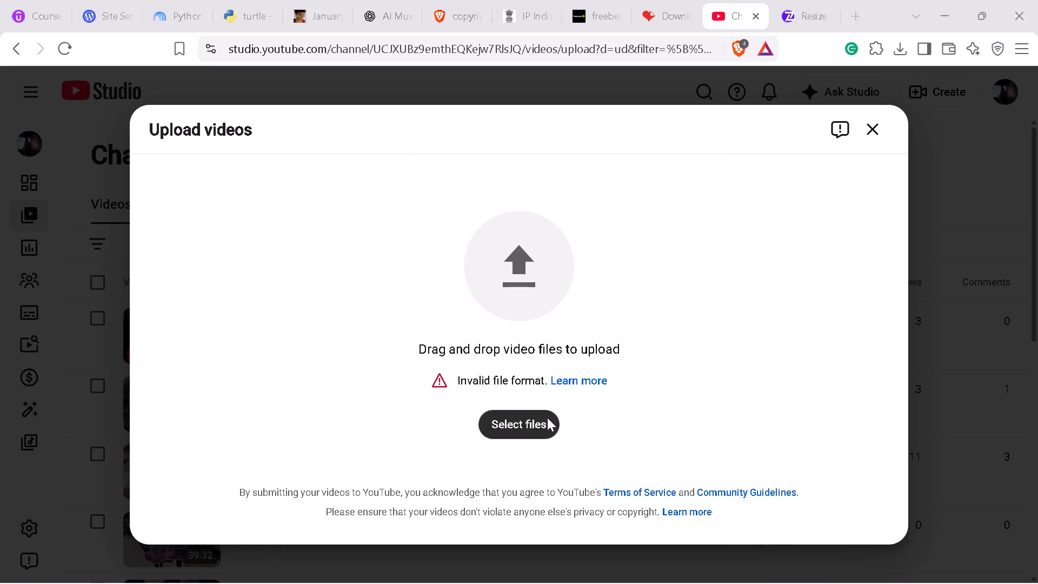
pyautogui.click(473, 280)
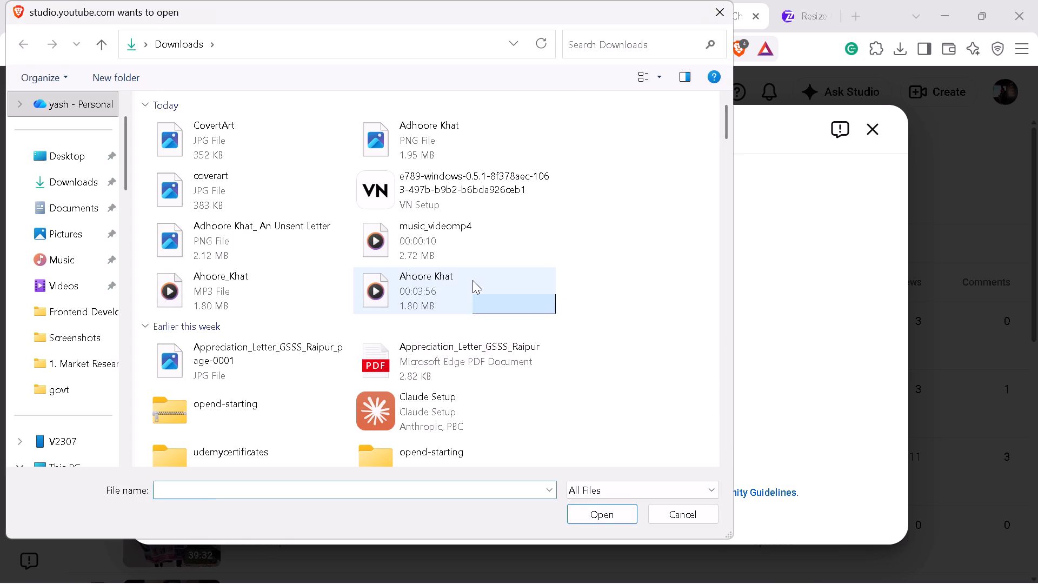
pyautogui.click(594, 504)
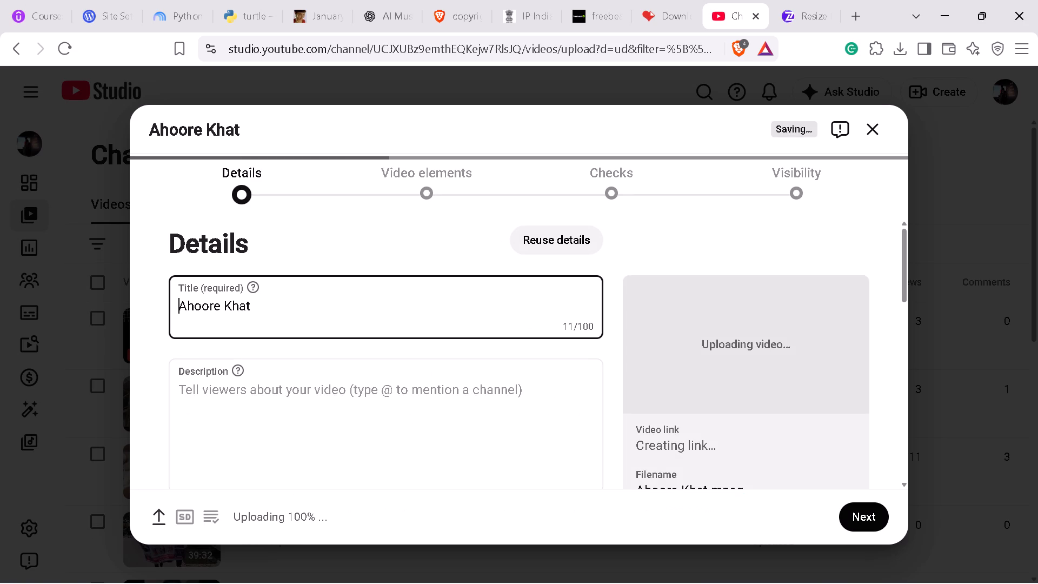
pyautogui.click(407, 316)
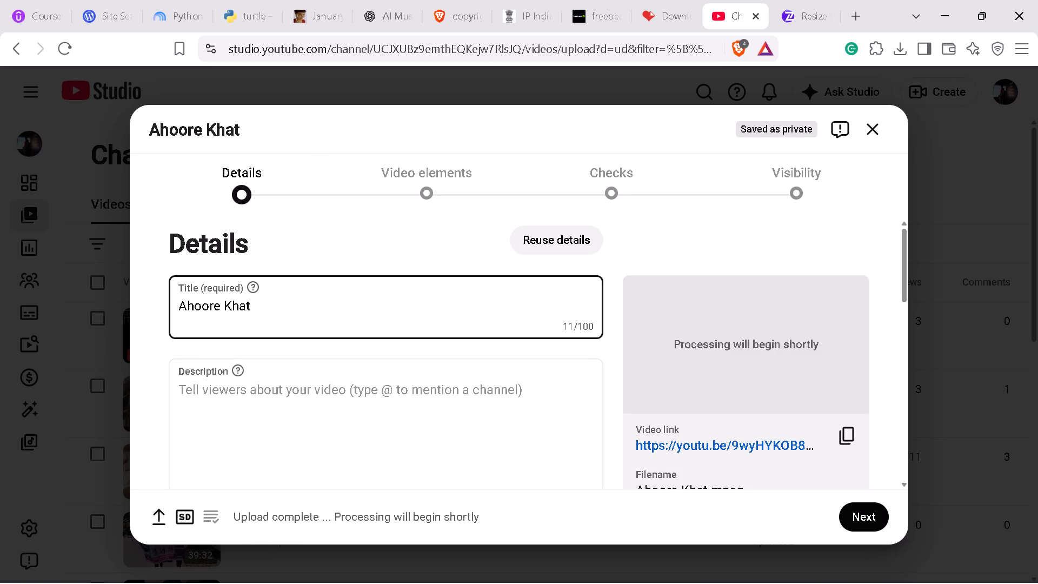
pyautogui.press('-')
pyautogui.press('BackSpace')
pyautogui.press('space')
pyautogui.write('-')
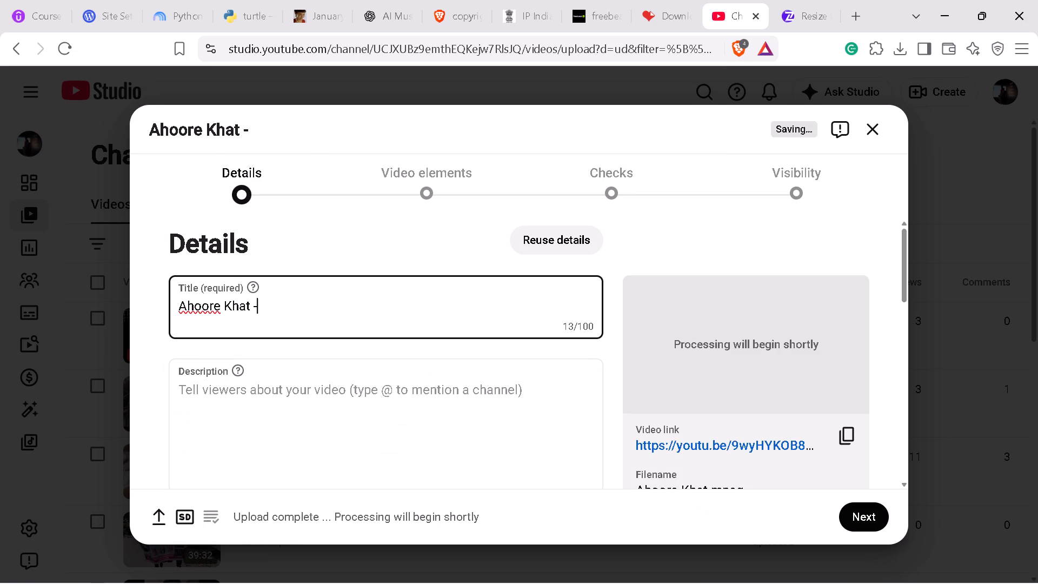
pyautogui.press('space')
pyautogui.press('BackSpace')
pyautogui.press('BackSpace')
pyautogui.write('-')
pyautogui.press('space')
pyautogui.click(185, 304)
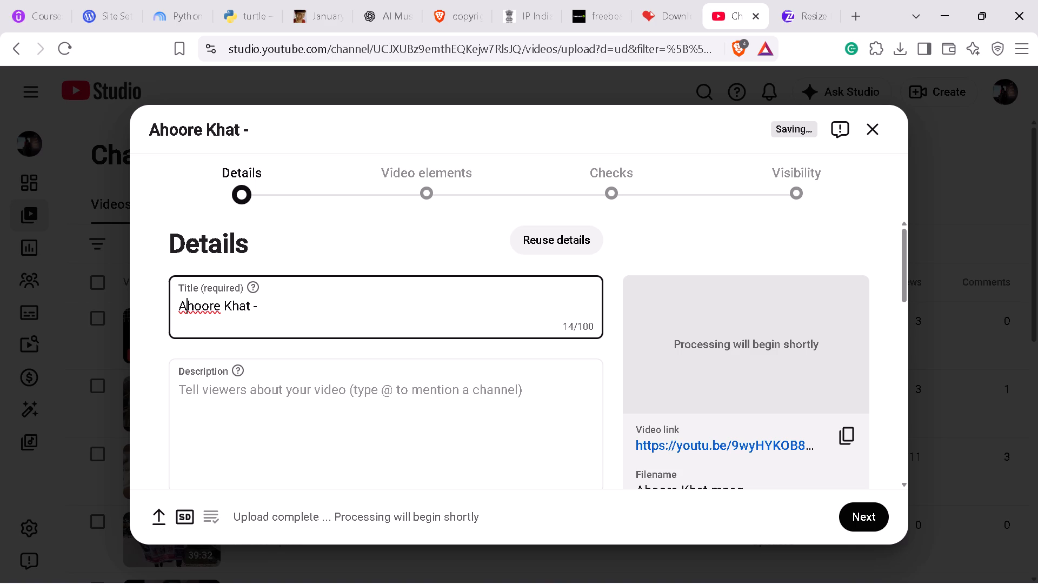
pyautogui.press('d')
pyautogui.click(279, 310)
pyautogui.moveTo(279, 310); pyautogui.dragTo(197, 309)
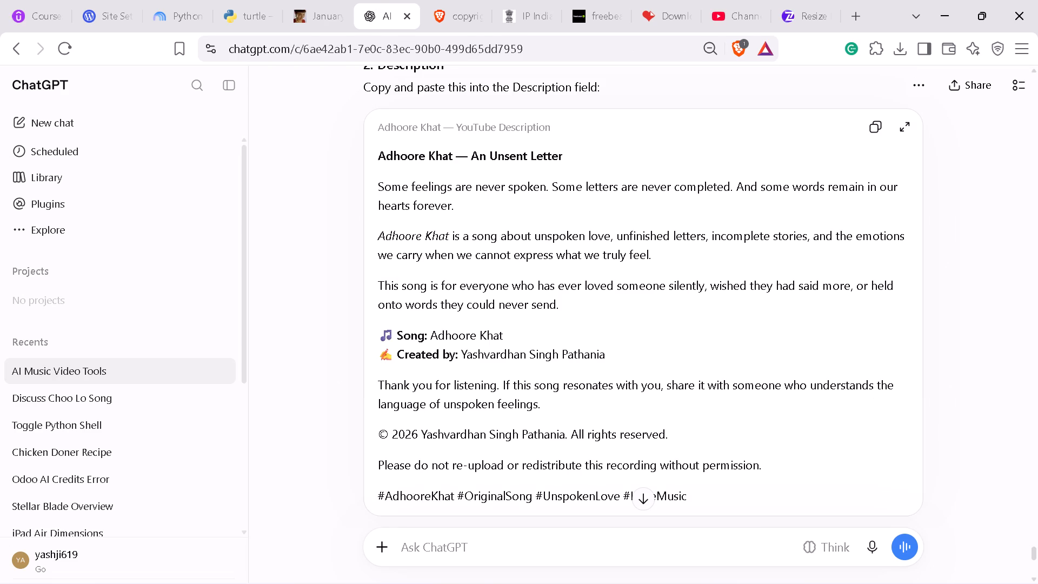
pyautogui.click(735, 0)
pyautogui.click(350, 401)
pyautogui.hotkey('ctrl', 'v')
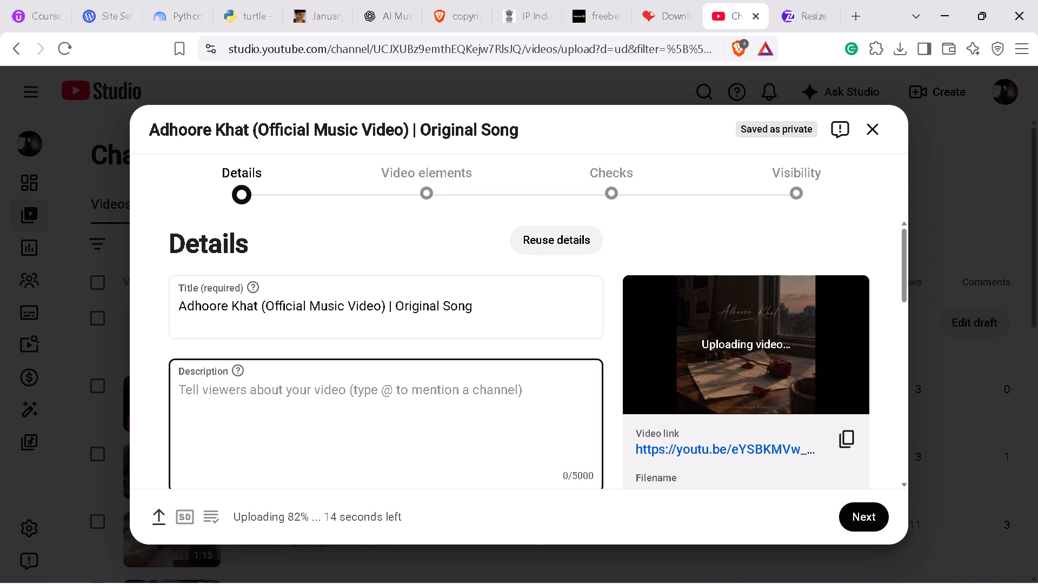
pyautogui.scroll(-1, 400, 412)
pyautogui.click(339, 399)
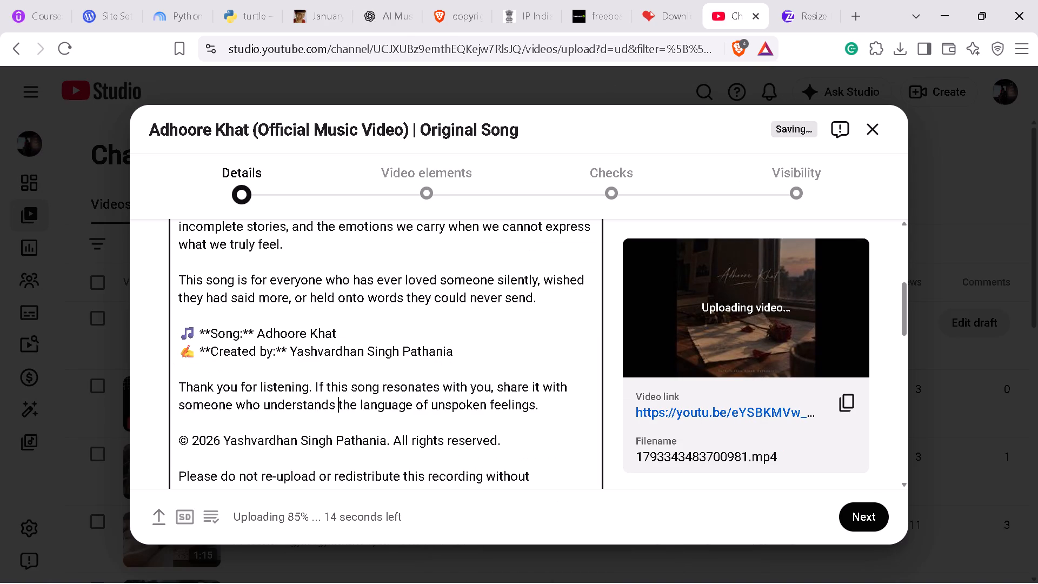
pyautogui.scroll(-1, 451, 374)
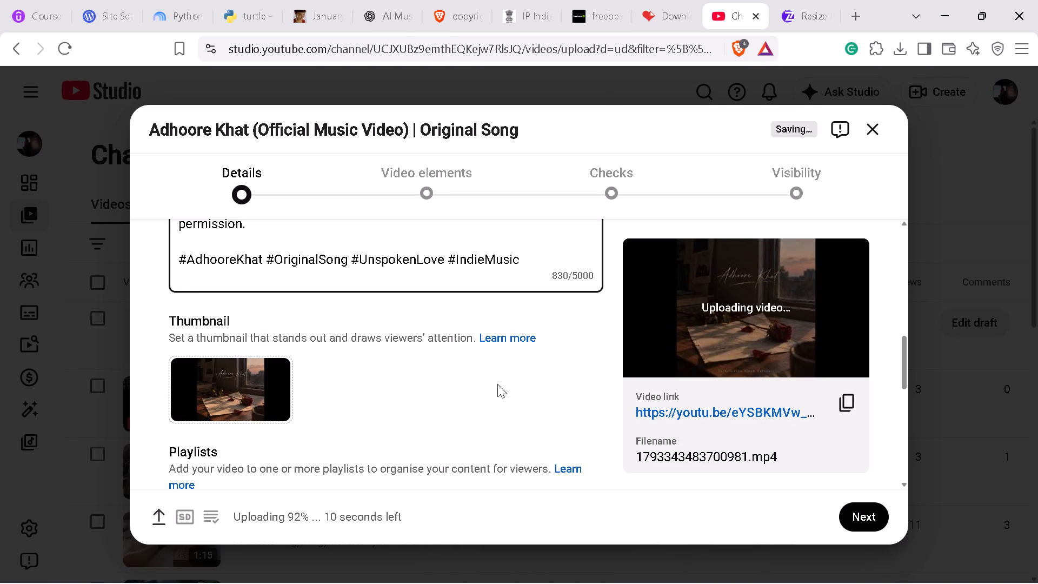
# Set the video's audience to "No, it's not Made for Kids".
pyautogui.click(874, 512)
pyautogui.scroll(-1, 484, 369)
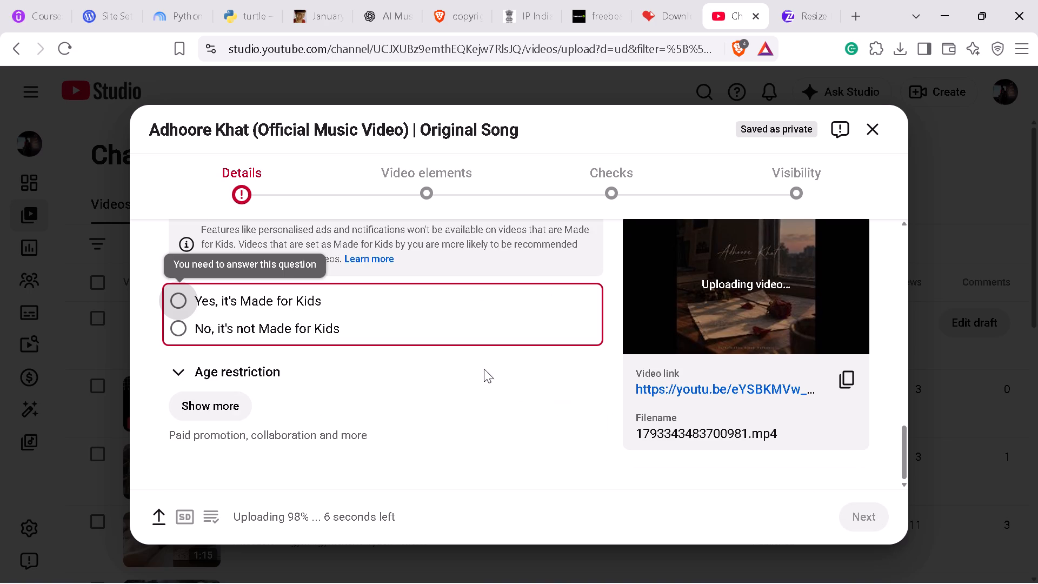
pyautogui.scroll(-1, 484, 369)
pyautogui.scroll(-2, 410, 403)
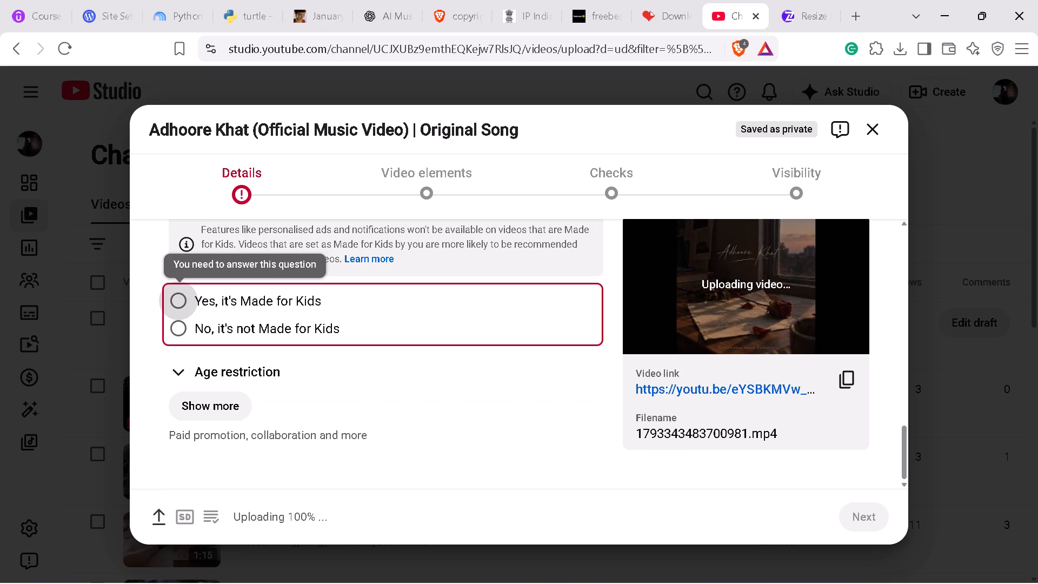
pyautogui.scroll(1, 351, 328)
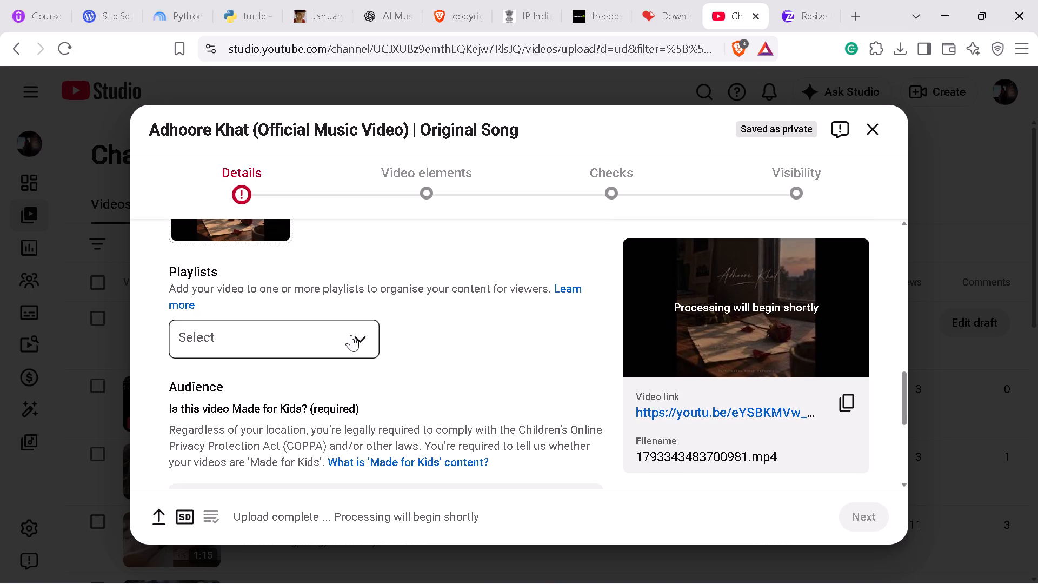
pyautogui.scroll(-1, 349, 336)
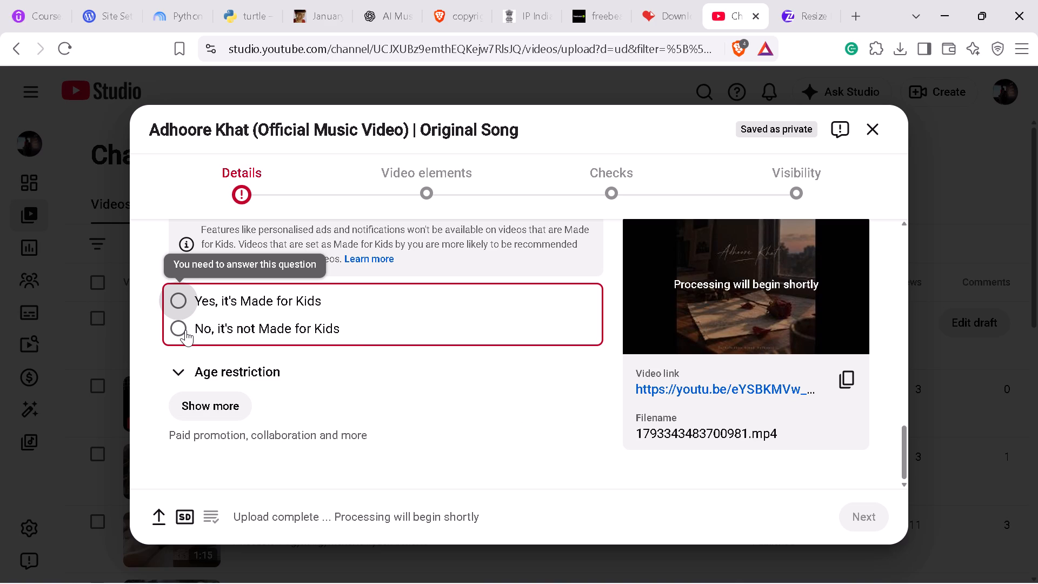
pyautogui.click(185, 330)
# Open the "What is 'Made for Kids' content?" help article, read its Made for Kids criteria, and return to the video upload.
pyautogui.scroll(1, 424, 356)
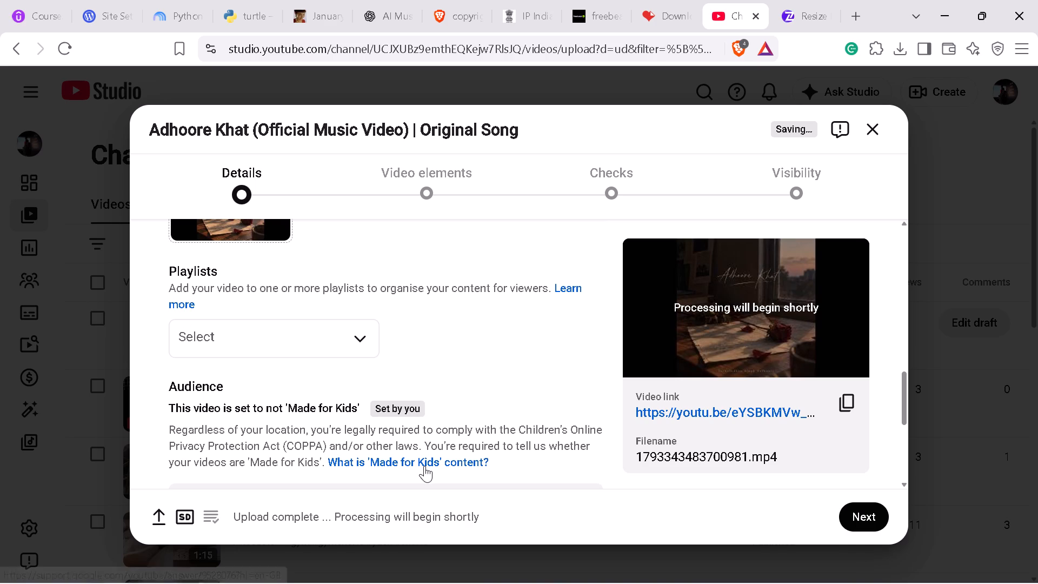
pyautogui.moveTo(424, 466); pyautogui.dragTo(890, 0)
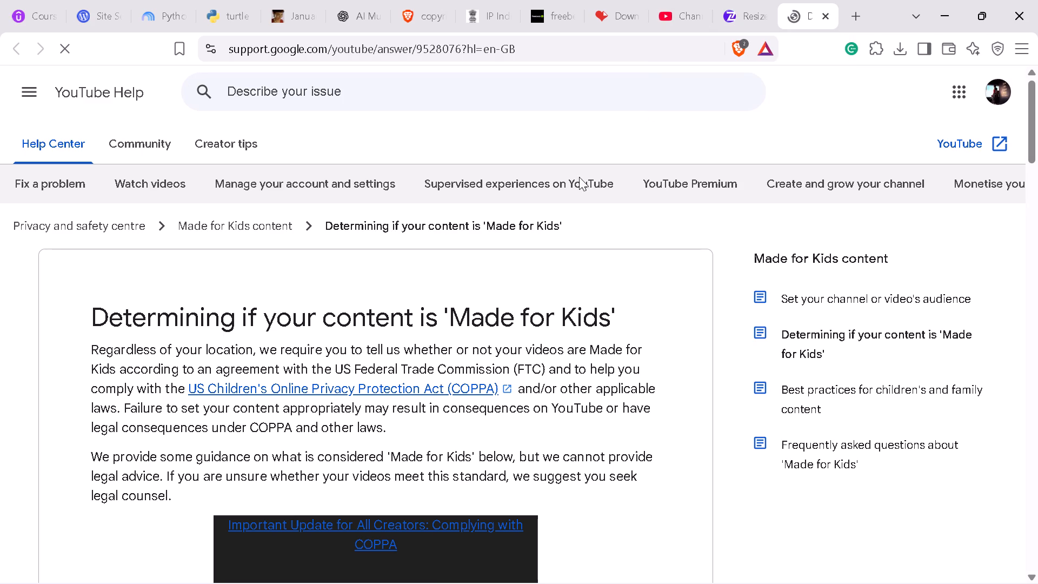
pyautogui.scroll(-2, 504, 444)
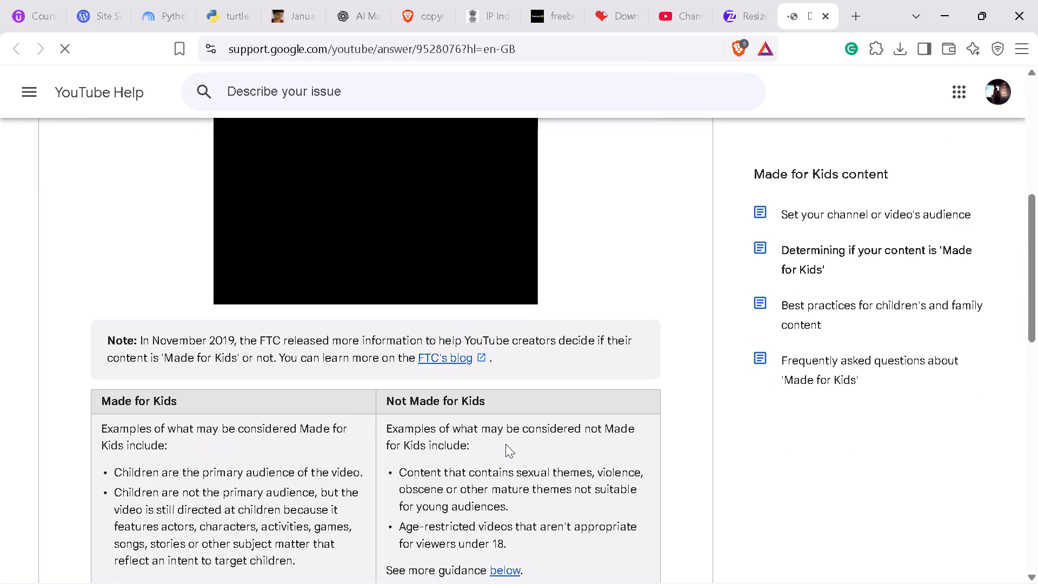
pyautogui.scroll(-1, 513, 444)
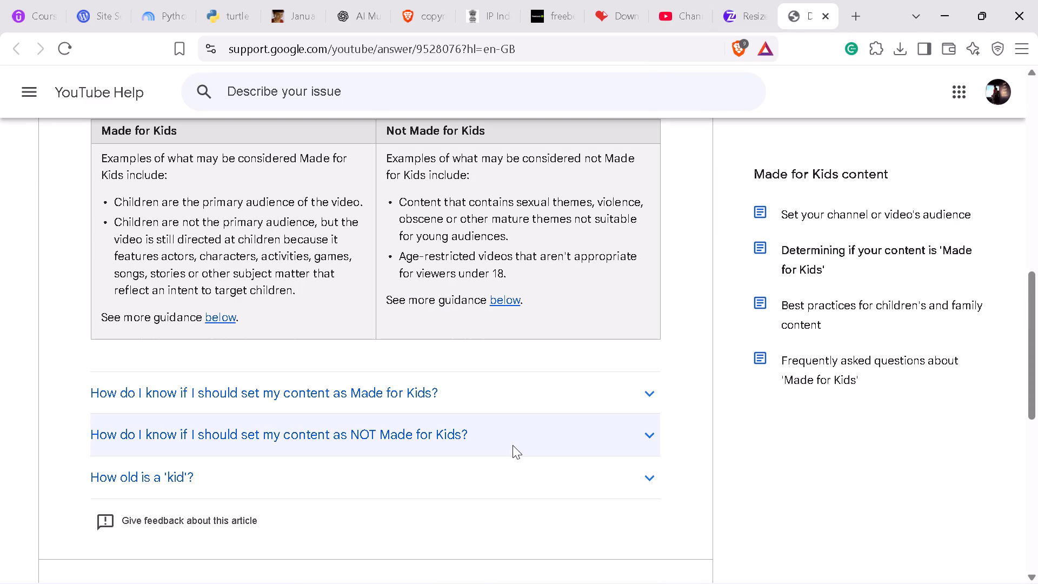
pyautogui.click(666, 0)
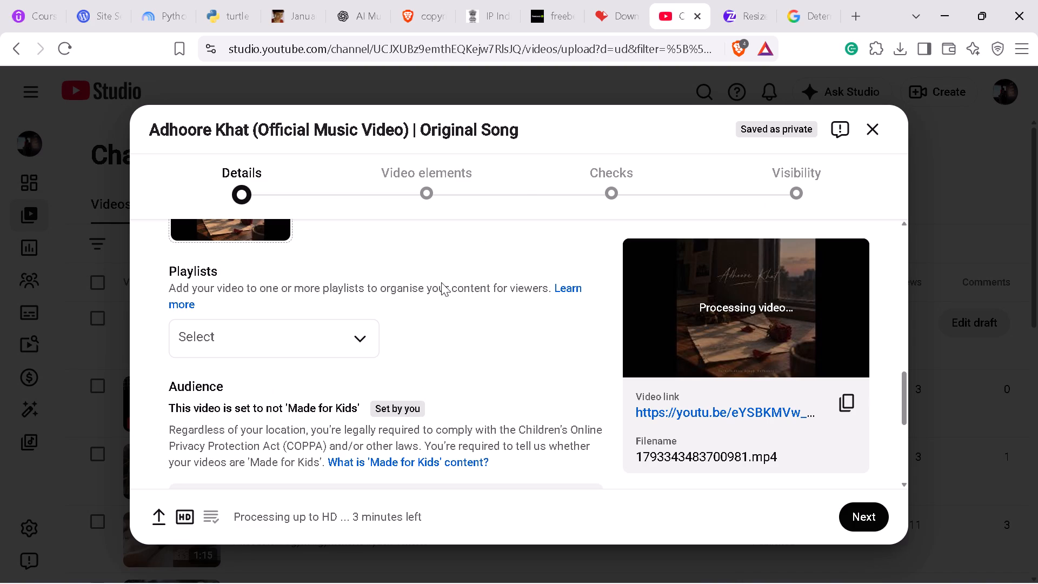
# Check the age restriction options and continue to the Video elements stage.
pyautogui.scroll(-1, 436, 360)
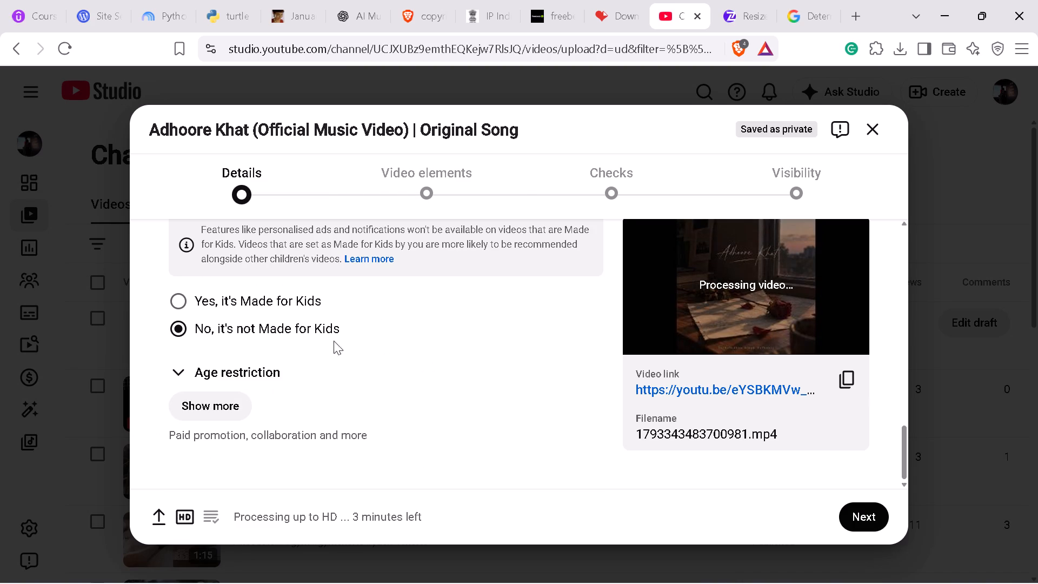
pyautogui.click(252, 375)
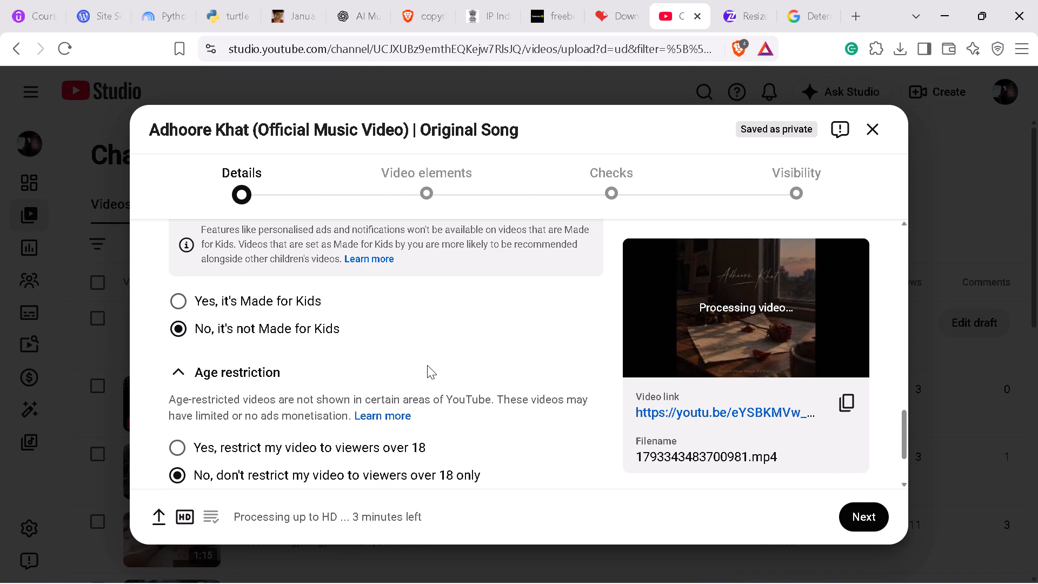
pyautogui.scroll(-1, 429, 368)
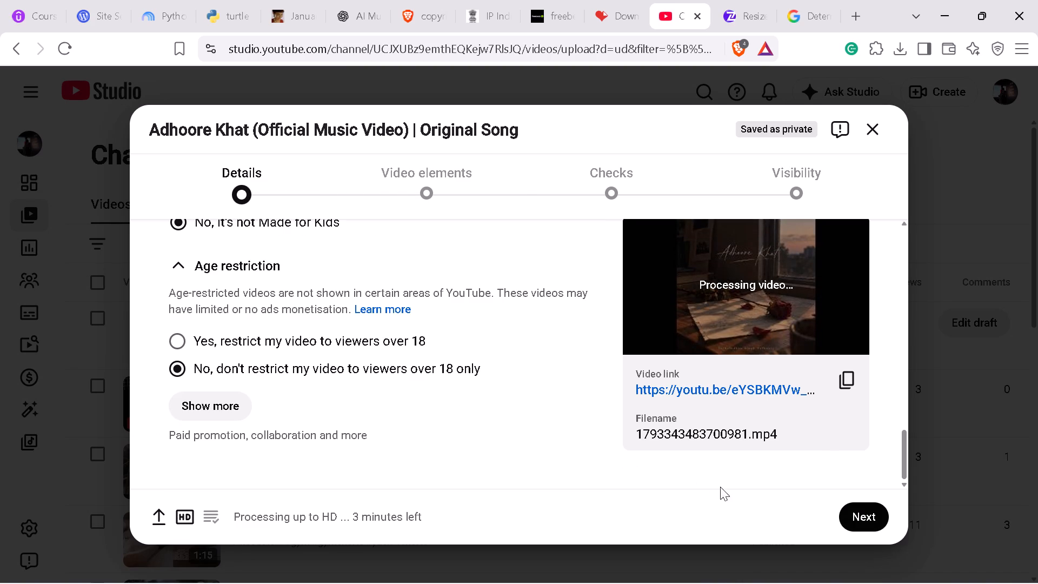
pyautogui.click(873, 515)
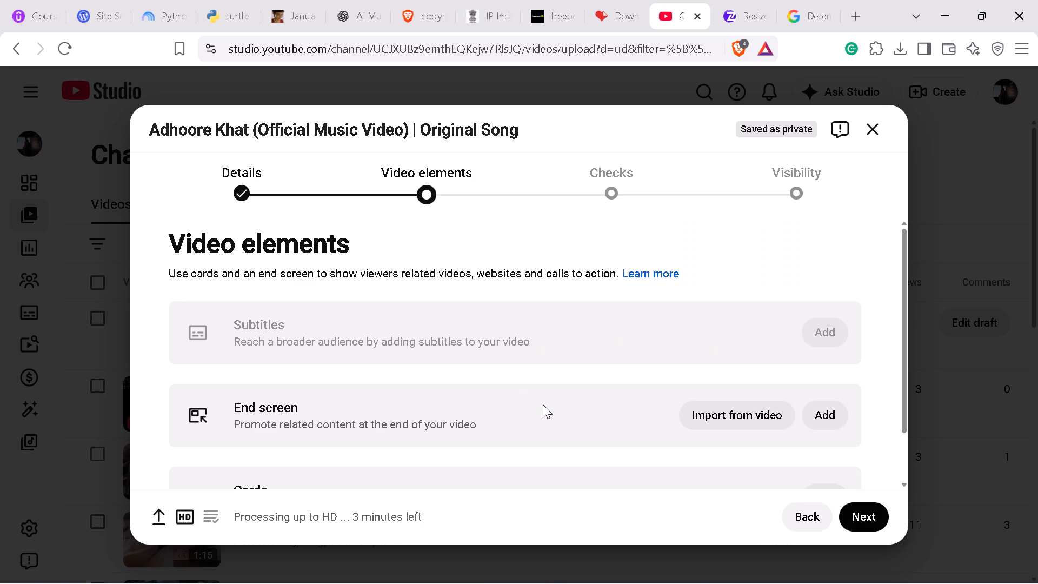
# Look over the video elements without adding any, and continue past Checks to the Visibility stage.
pyautogui.scroll(-1, 755, 437)
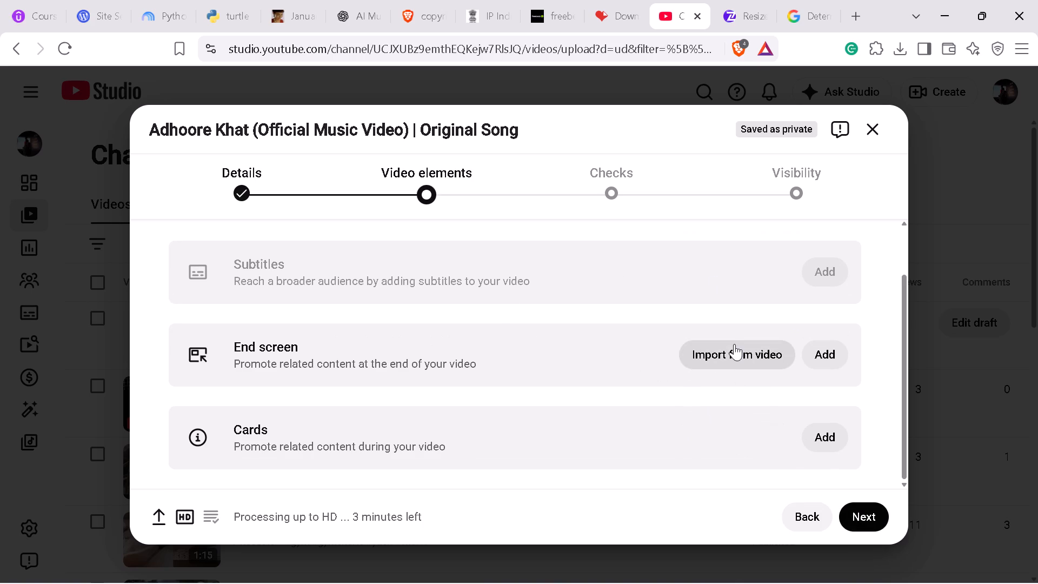
pyautogui.scroll(-2, 749, 427)
pyautogui.click(870, 523)
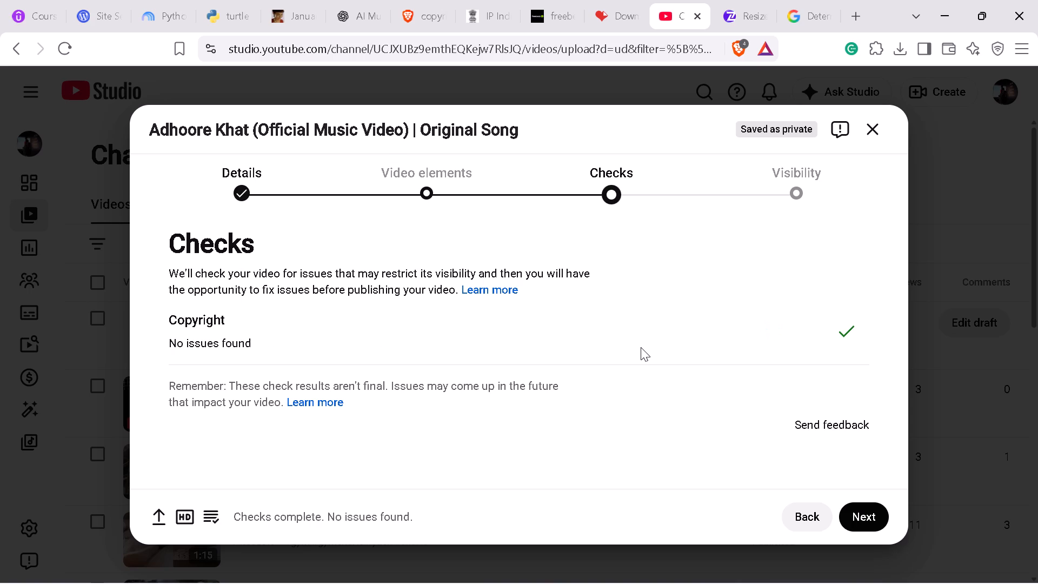
pyautogui.click(874, 517)
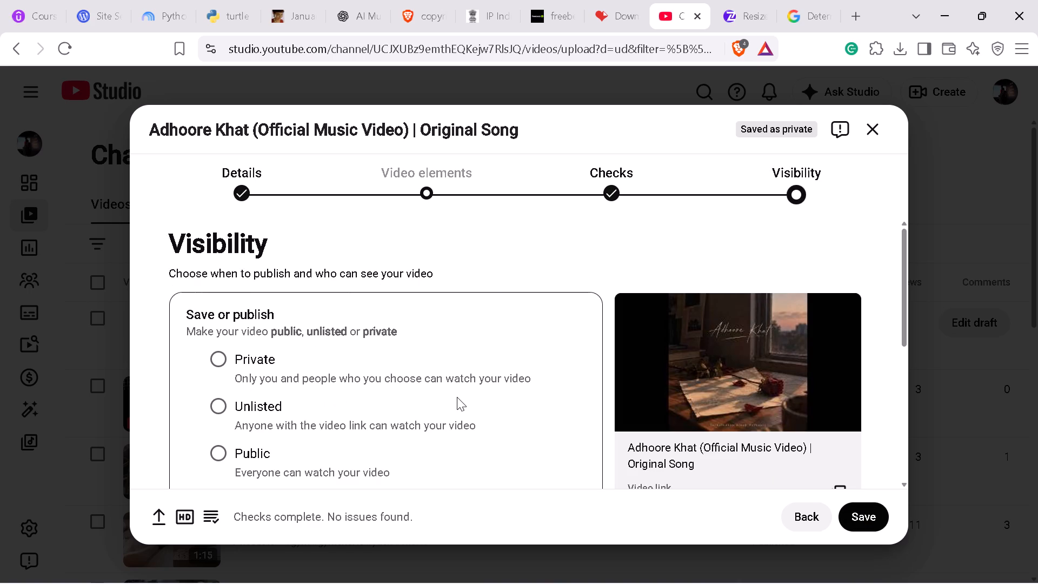
# Examine the visibility settings, selecting Public and then opening the Schedule options and the pre-publish notes.
pyautogui.click(249, 446)
pyautogui.scroll(-1, 388, 439)
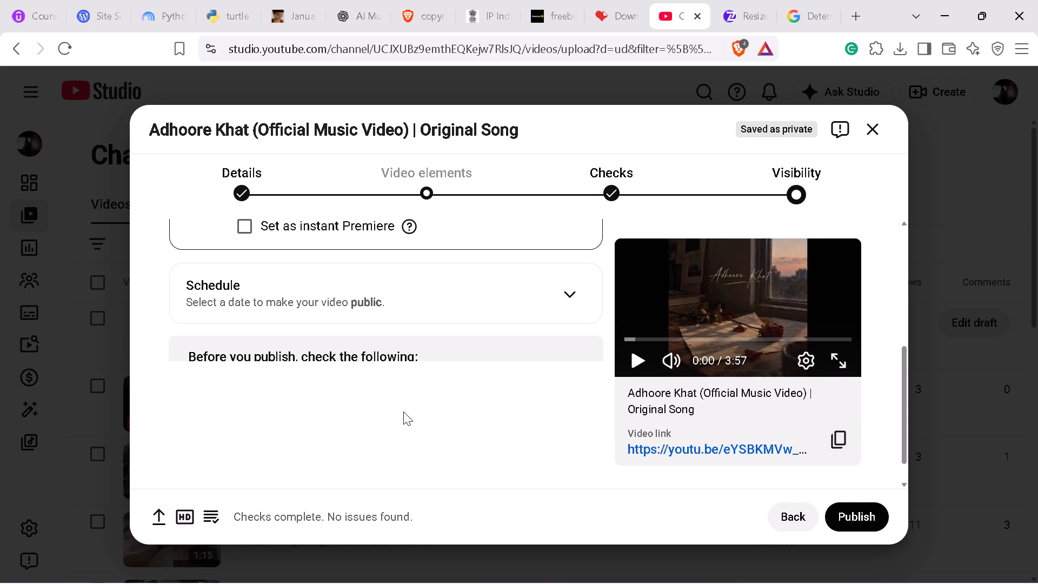
pyautogui.scroll(1, 403, 412)
pyautogui.scroll(-1, 513, 449)
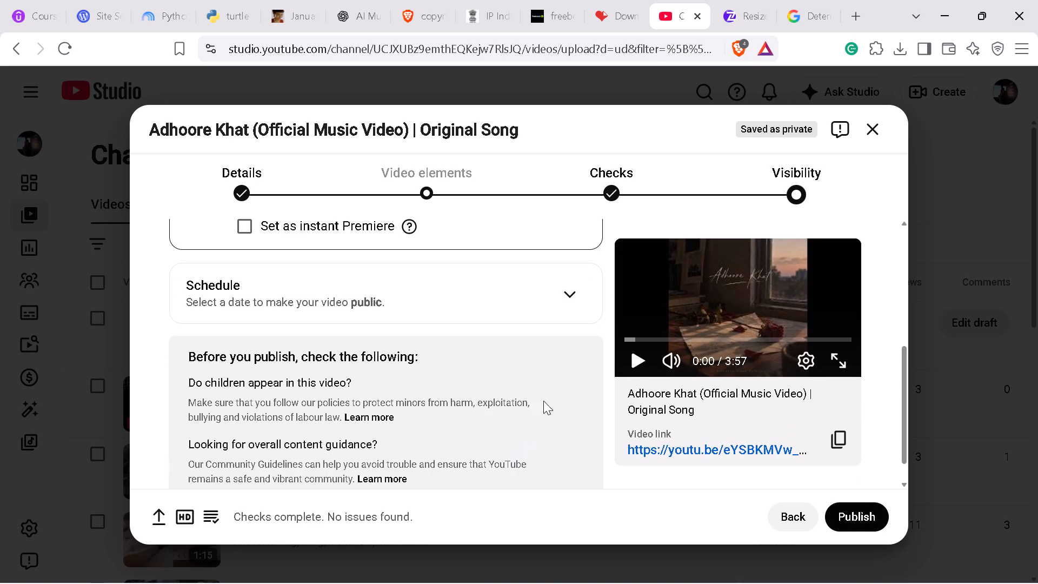
pyautogui.click(574, 300)
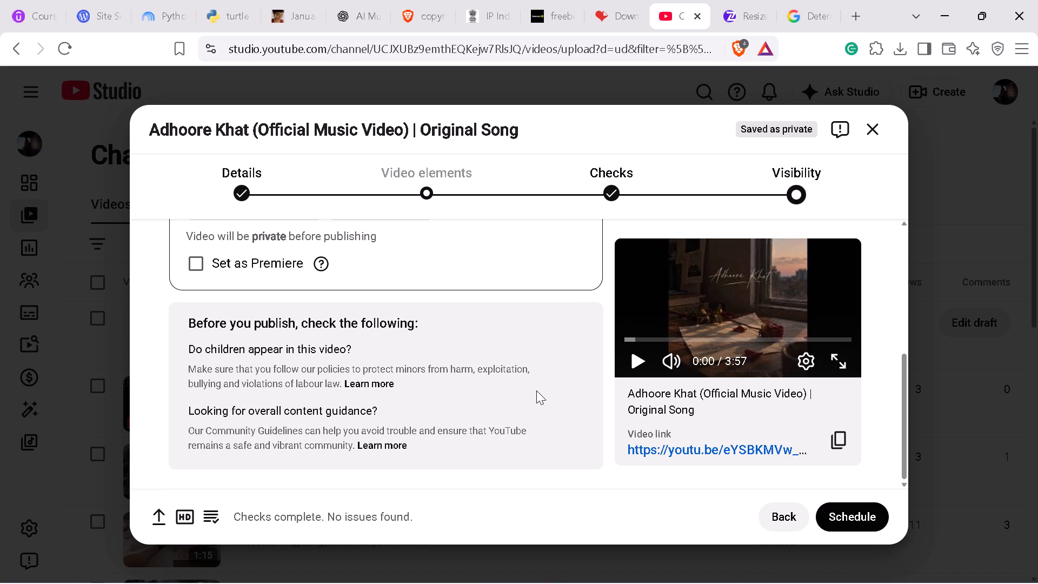
pyautogui.scroll(-2, 537, 393)
# Preview the opening seconds of the uploaded video, including in full screen, and pause it.
pyautogui.click(640, 364)
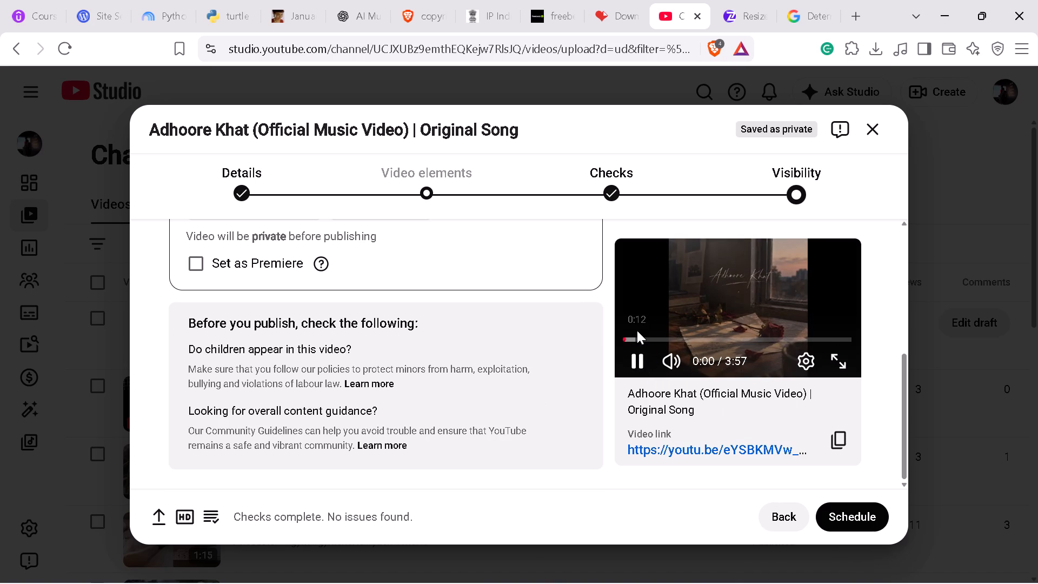
pyautogui.click(636, 365)
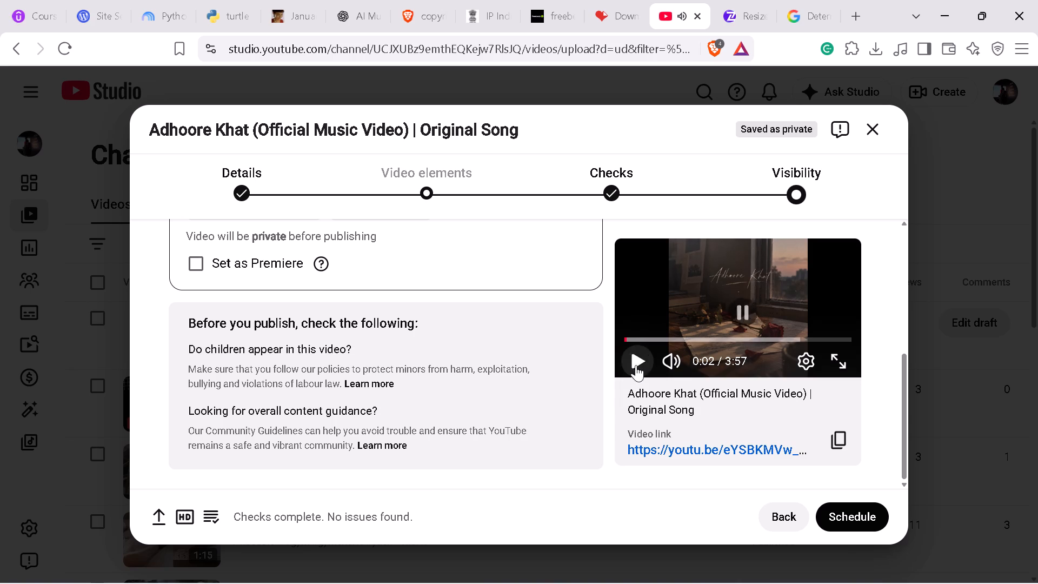
pyautogui.scroll(2, 503, 389)
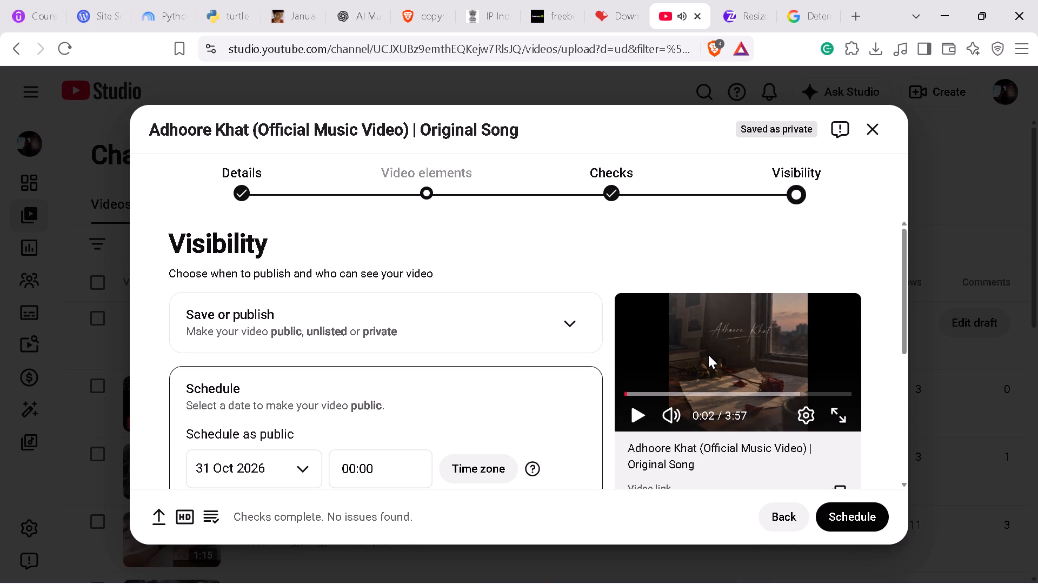
pyautogui.click(708, 355)
pyautogui.click(840, 415)
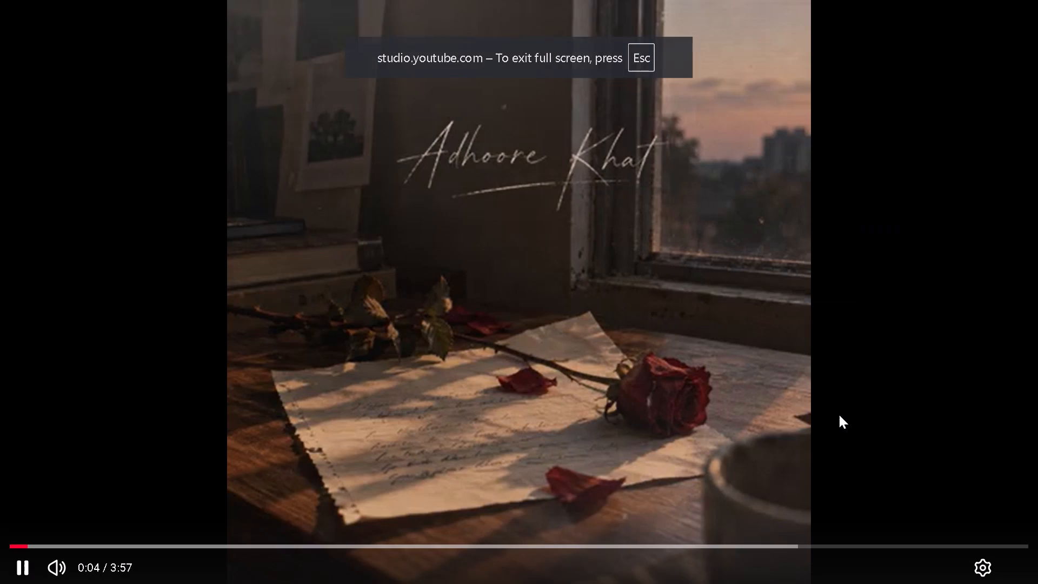
pyautogui.click(1010, 570)
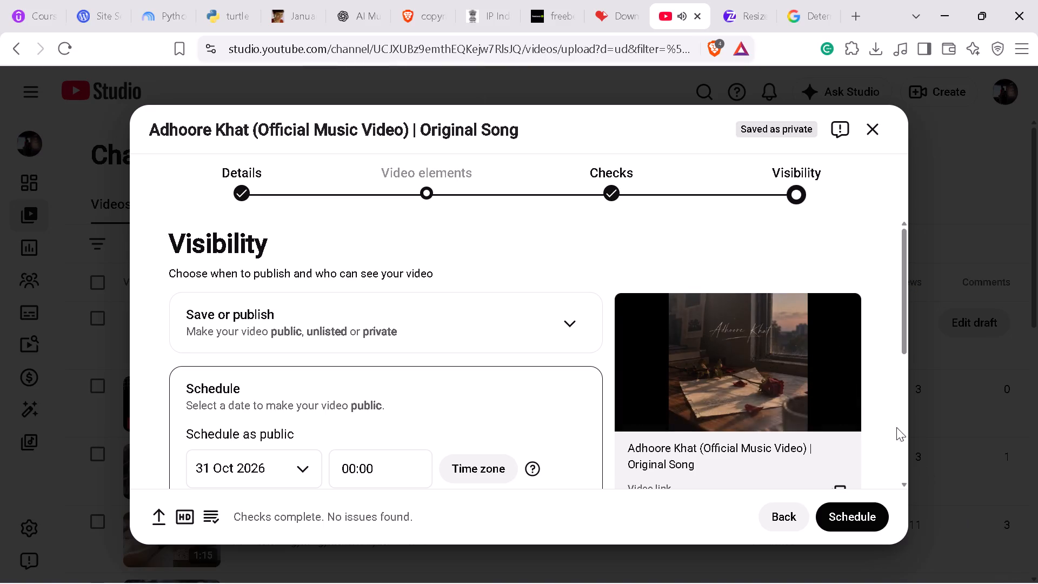
pyautogui.click(639, 407)
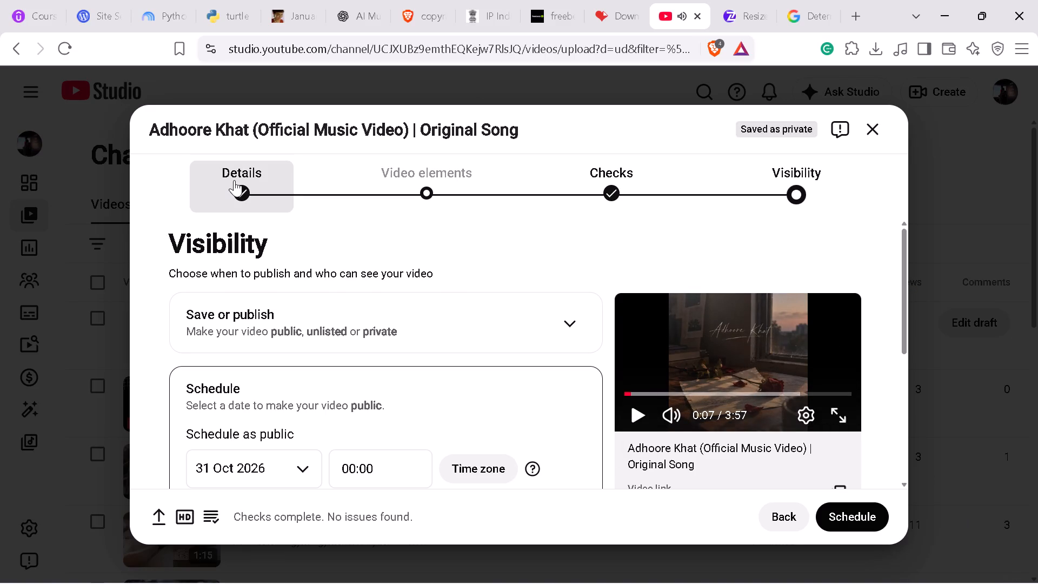
# Return to the Details stage and review the title, description, thumbnail, video preview and copyright check status.
pyautogui.click(234, 180)
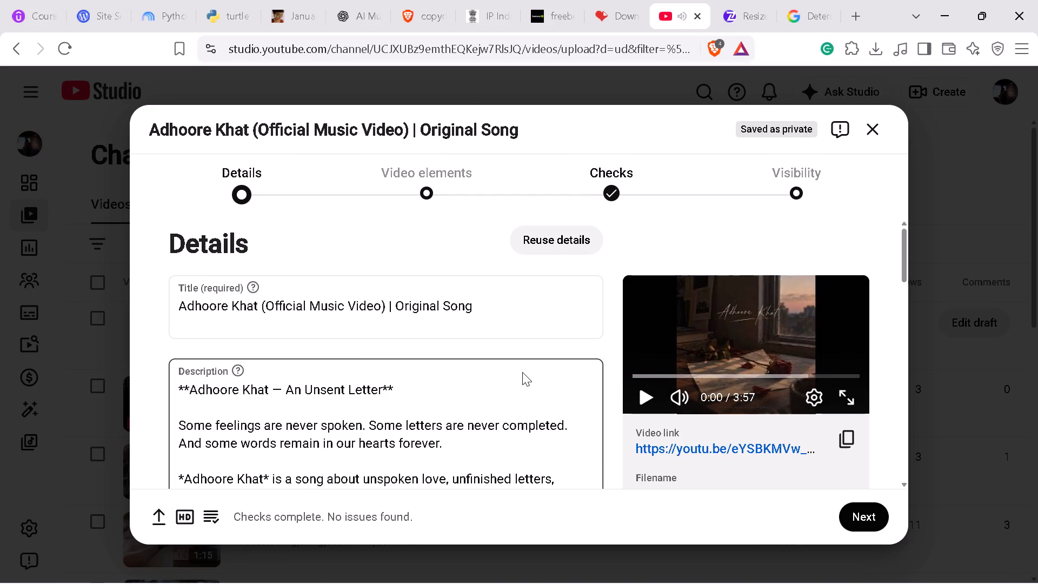
pyautogui.scroll(-1, 522, 372)
pyautogui.click(738, 325)
pyautogui.click(758, 278)
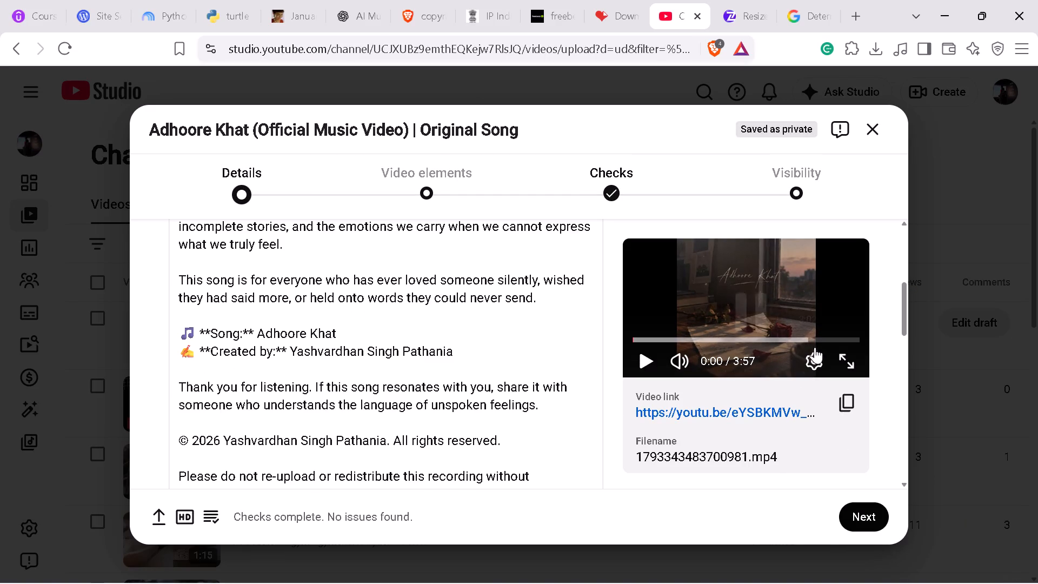
pyautogui.click(815, 348)
pyautogui.click(815, 348)
pyautogui.scroll(-1, 770, 456)
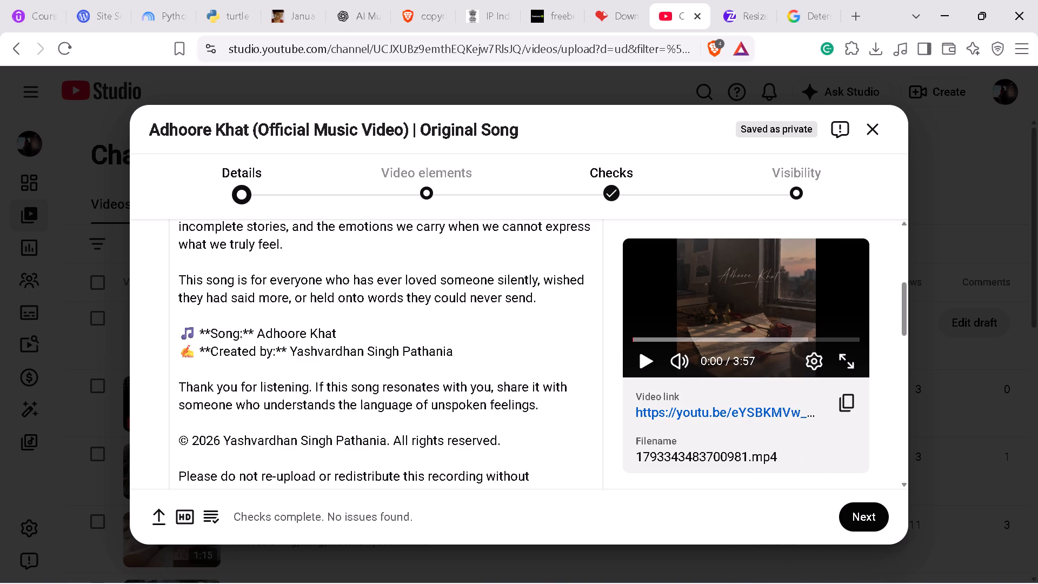
pyautogui.scroll(-1, 770, 456)
pyautogui.scroll(3, 788, 459)
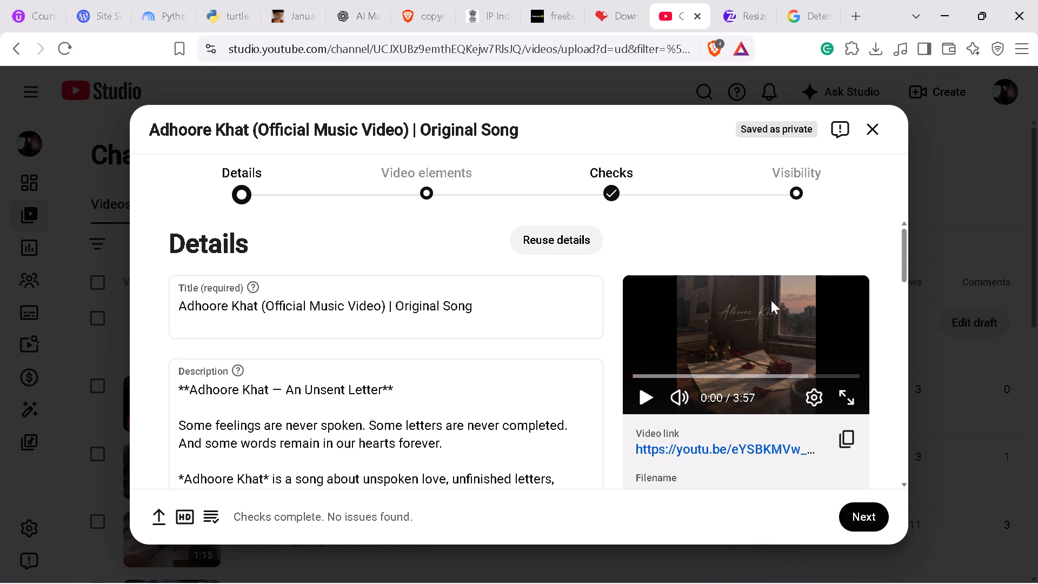
pyautogui.scroll(-2, 384, 356)
pyautogui.click(215, 515)
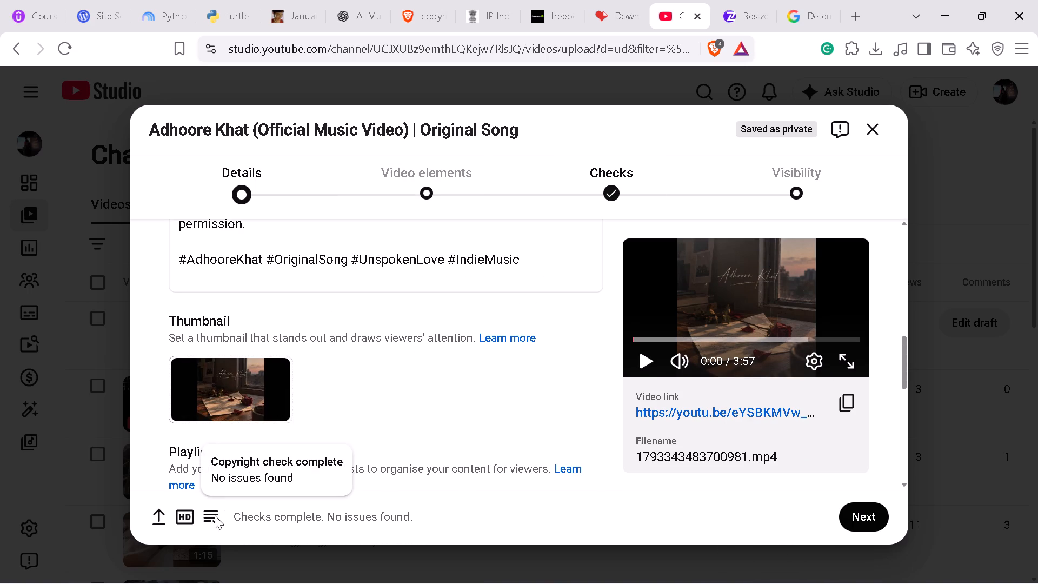
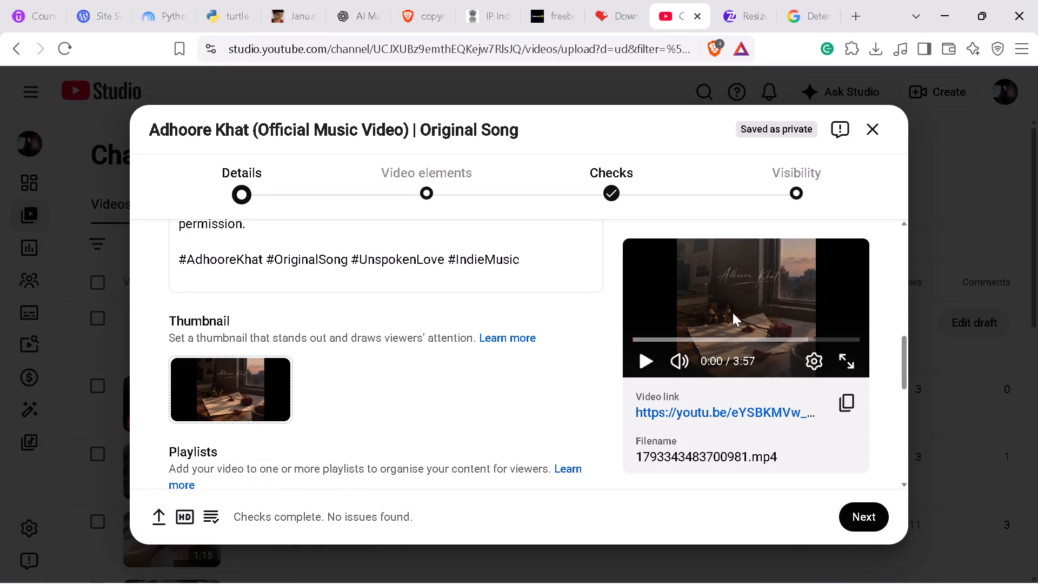
# Go to the Visibility stage and schedule the Adhoore Khat video as public on 31 Oct 2026 at 00:00.
pyautogui.click(742, 298)
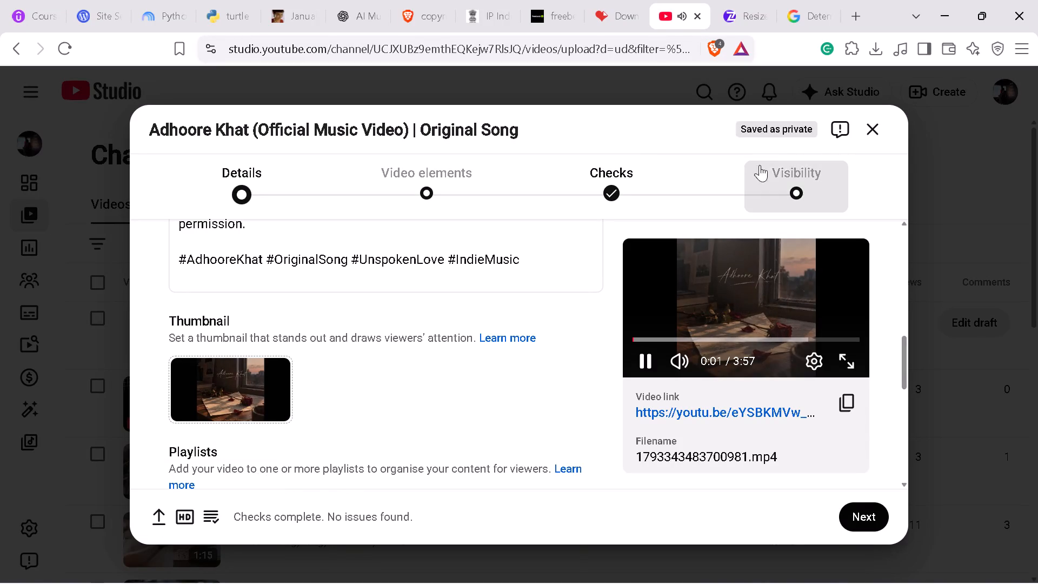
pyautogui.click(797, 161)
pyautogui.scroll(-1, 749, 348)
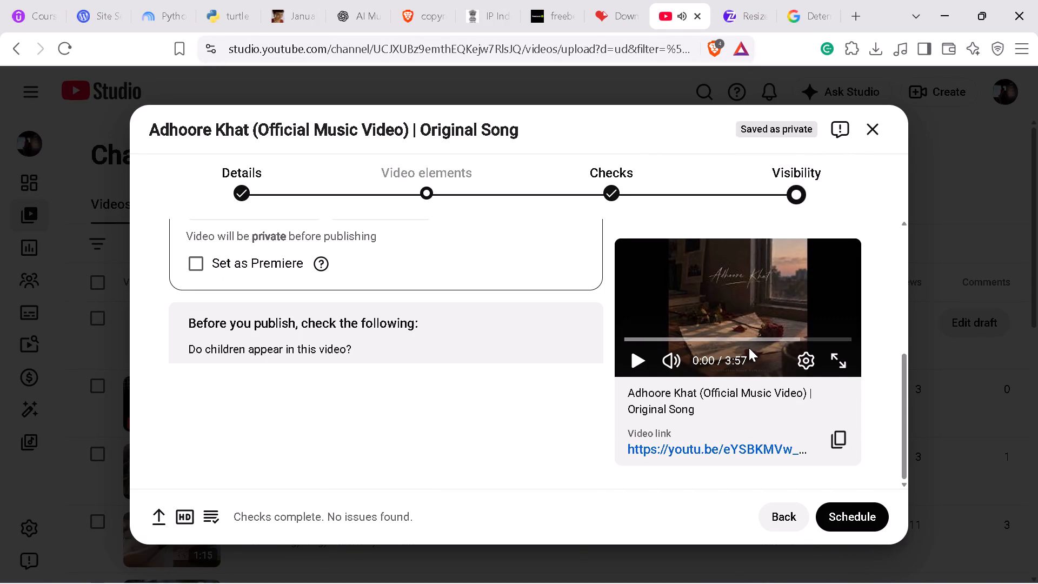
pyautogui.scroll(-1, 749, 348)
pyautogui.rightClick(776, 270)
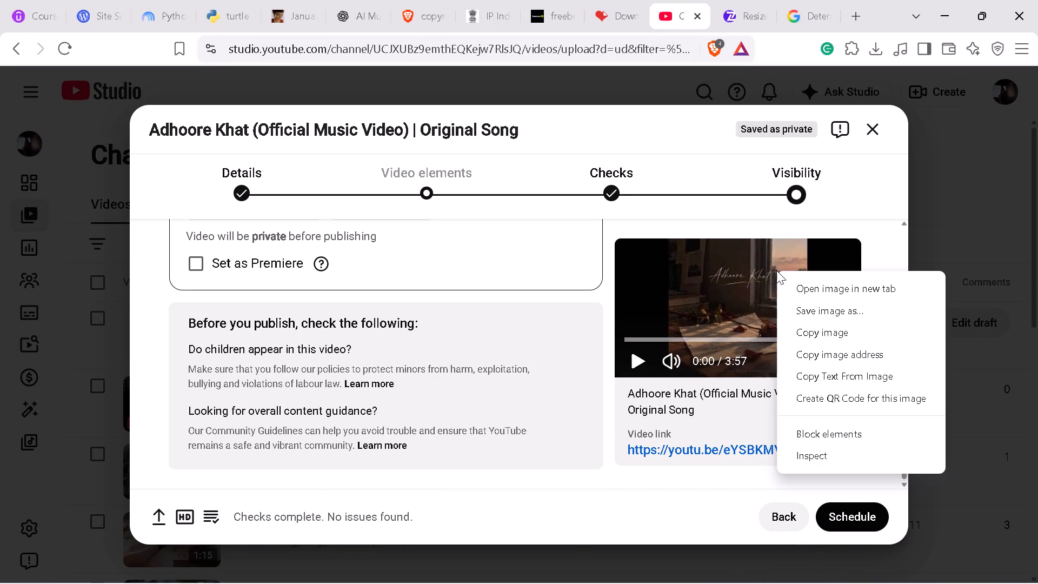
pyautogui.click(814, 166)
pyautogui.click(803, 188)
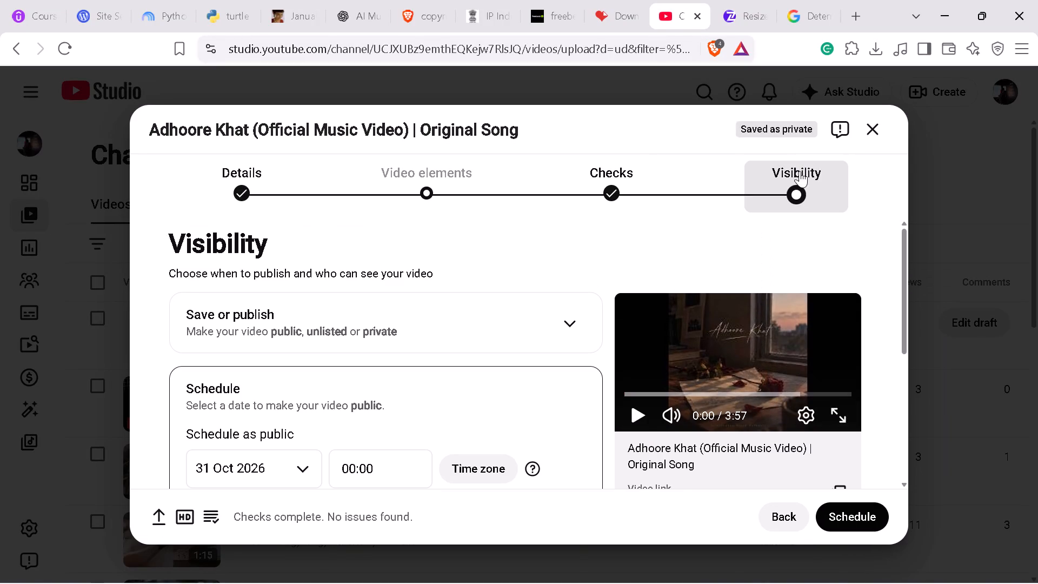
pyautogui.click(800, 194)
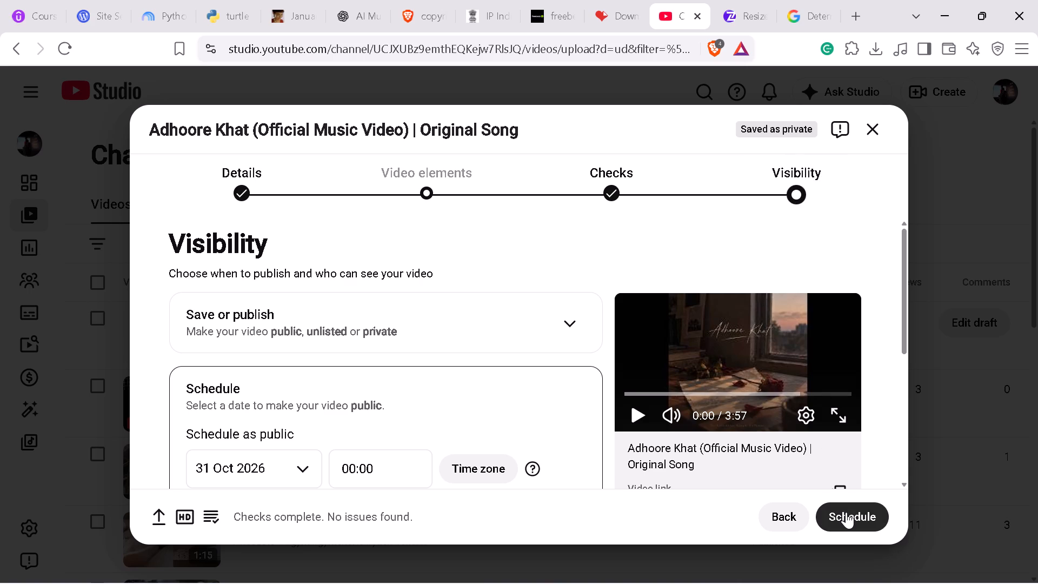
pyautogui.click(848, 519)
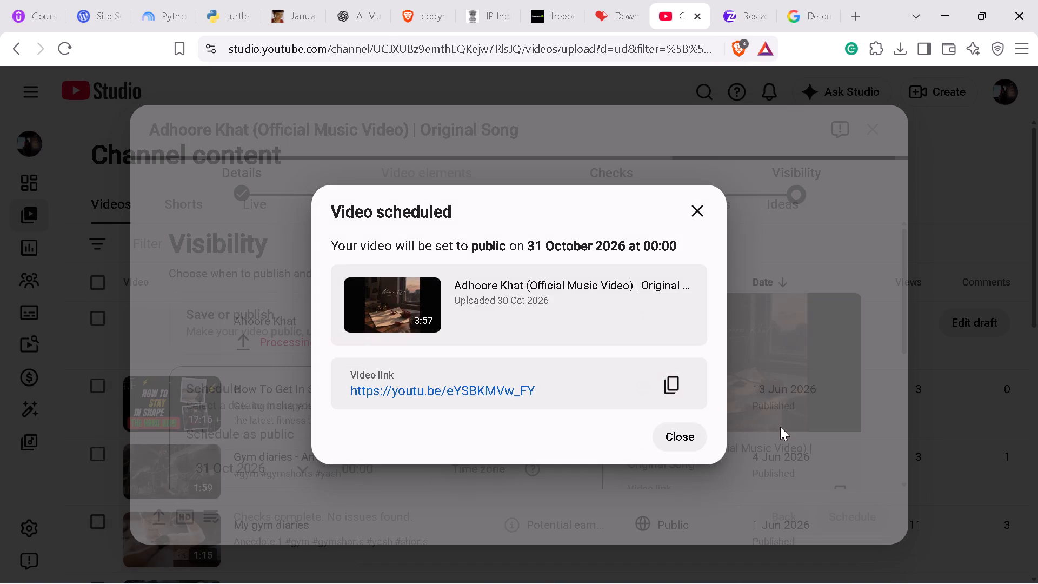
pyautogui.click(694, 221)
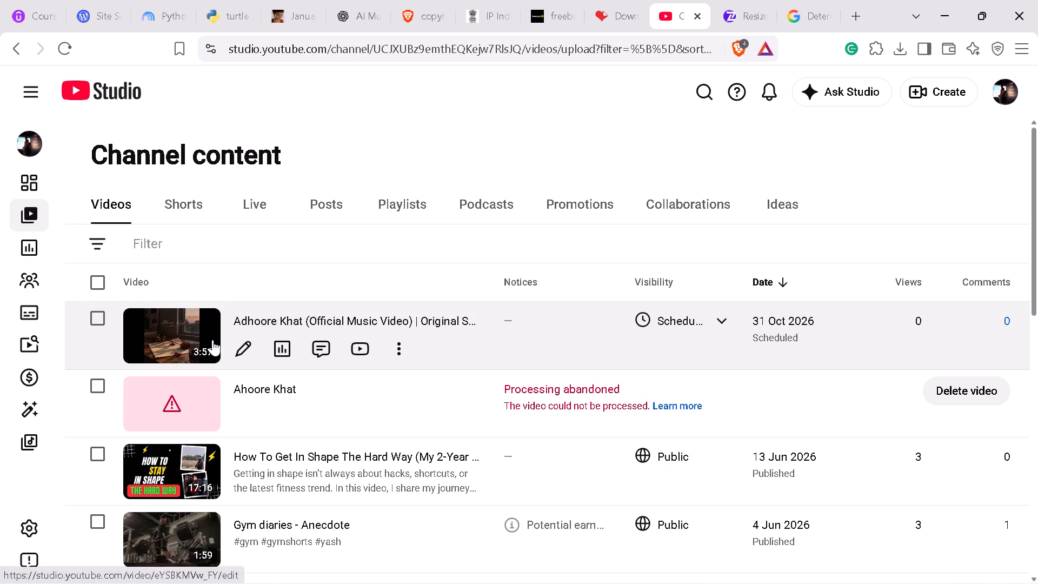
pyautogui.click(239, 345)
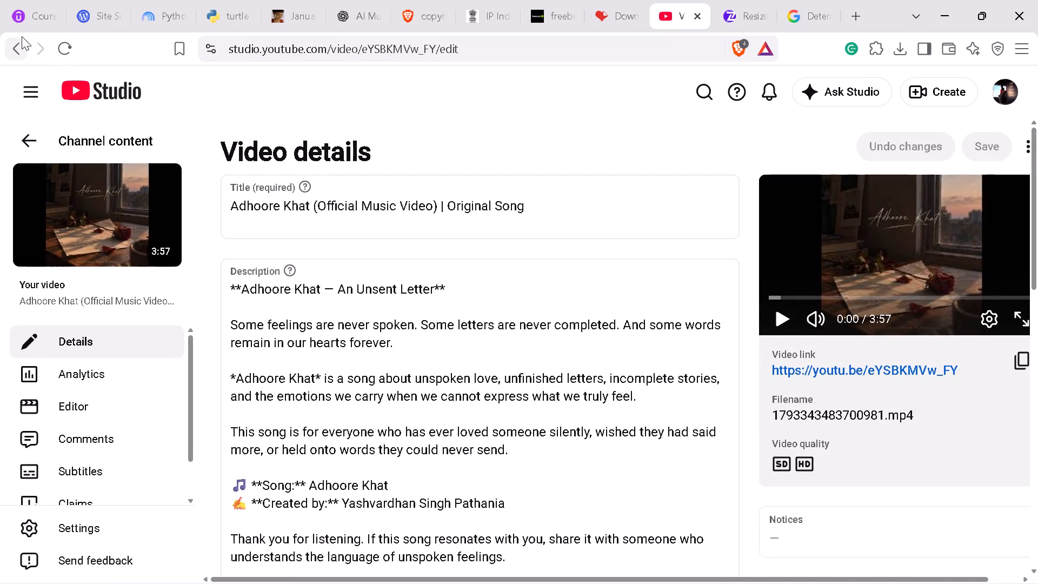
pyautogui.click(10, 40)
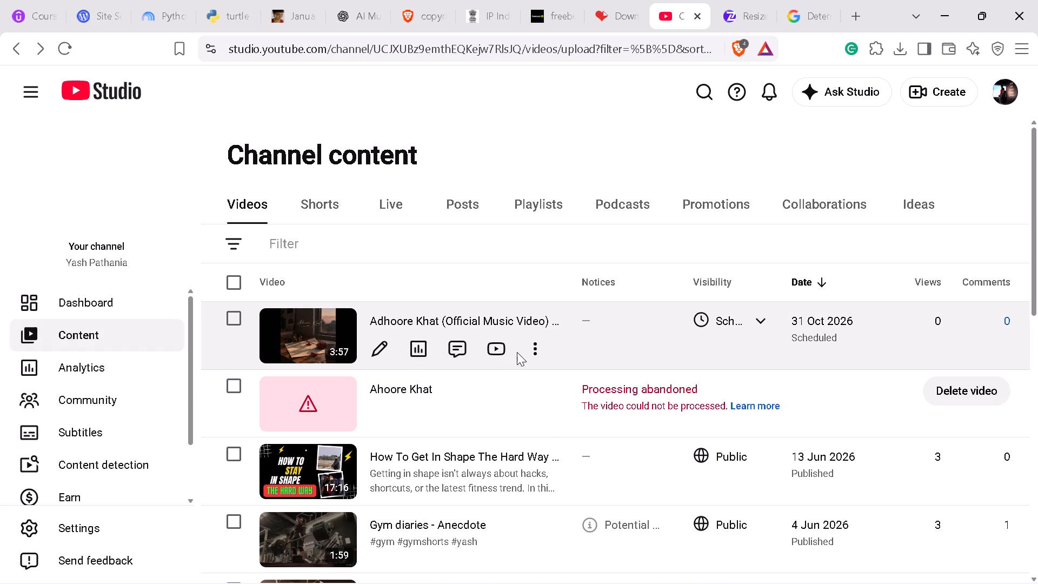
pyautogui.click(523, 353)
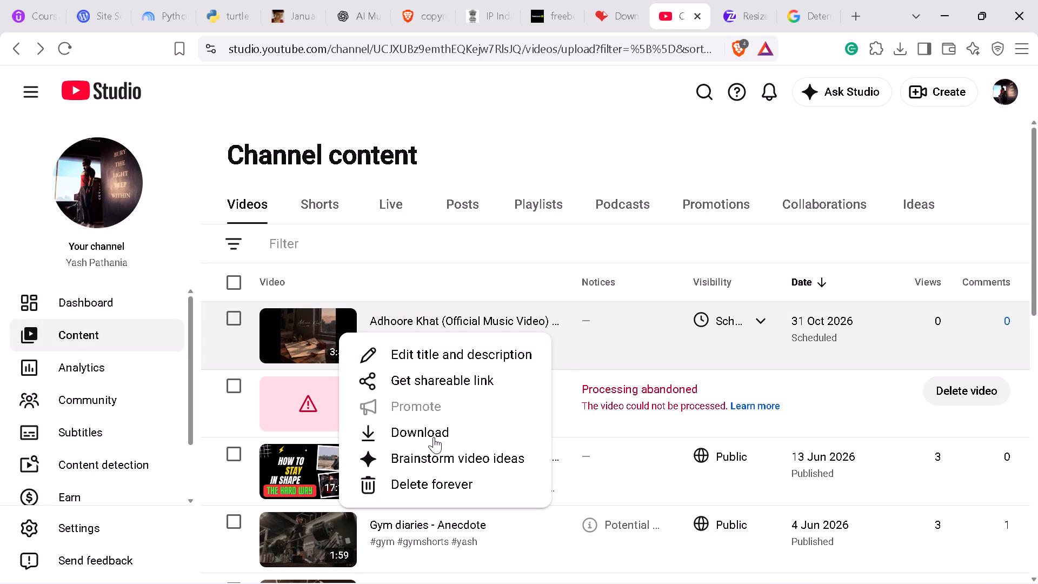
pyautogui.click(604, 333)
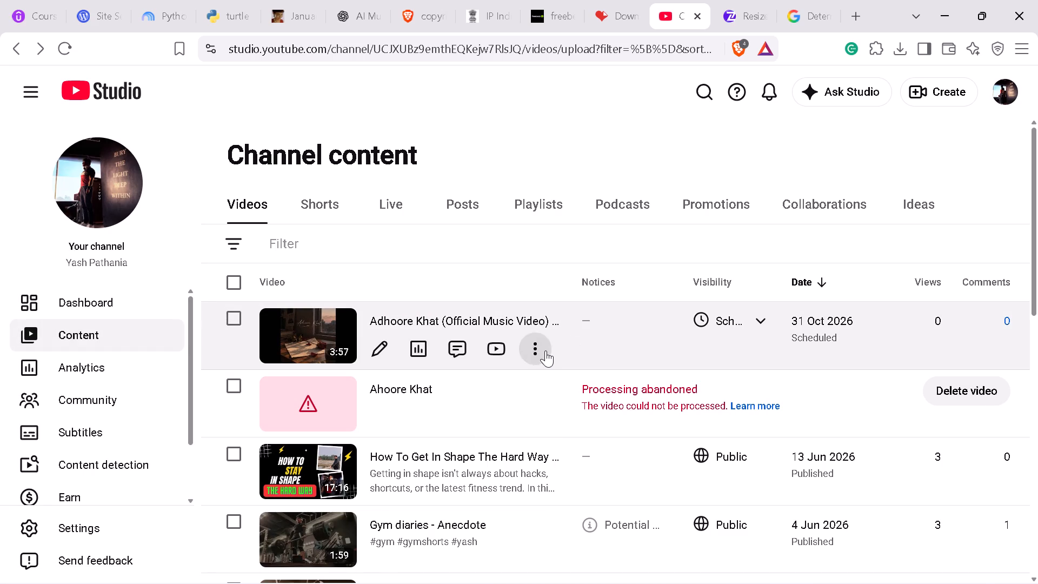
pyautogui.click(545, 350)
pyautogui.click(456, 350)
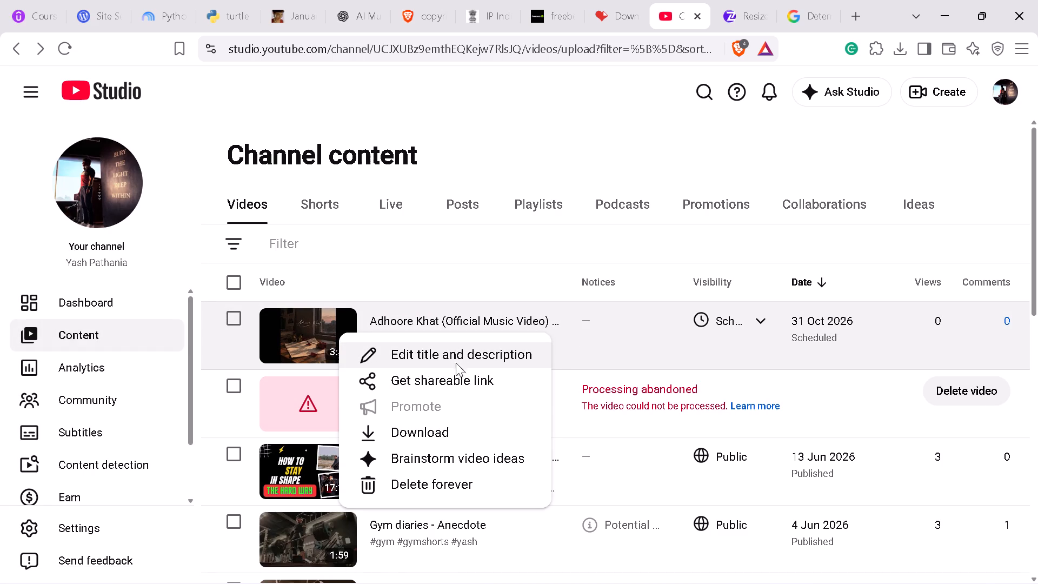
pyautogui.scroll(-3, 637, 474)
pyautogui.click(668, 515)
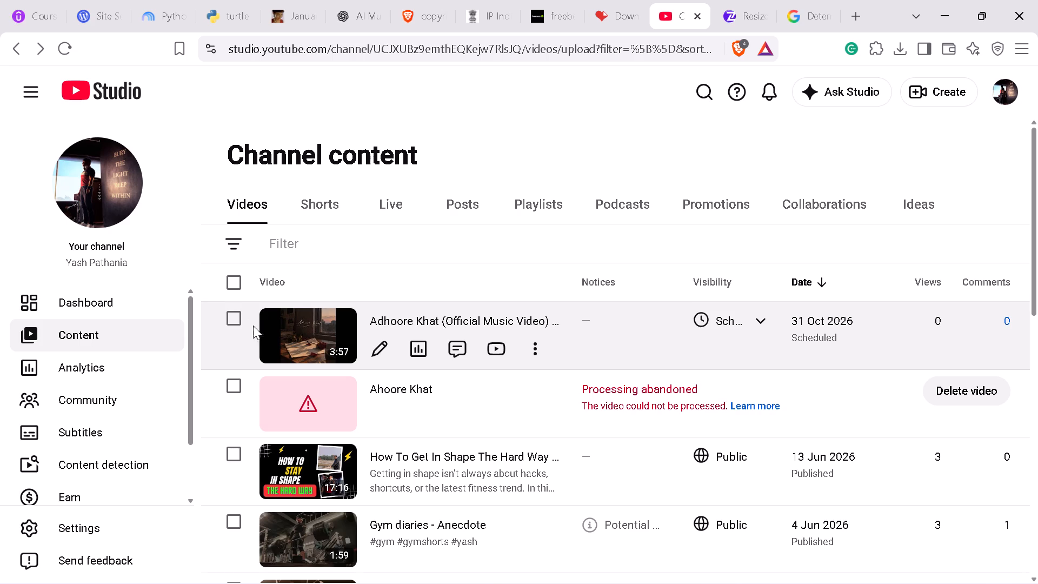
# Replace the Adhoore Khat video's thumbnail with the Adhoore Khat PNG from Downloads, save the changes, and return to the channel content list.
pyautogui.click(376, 350)
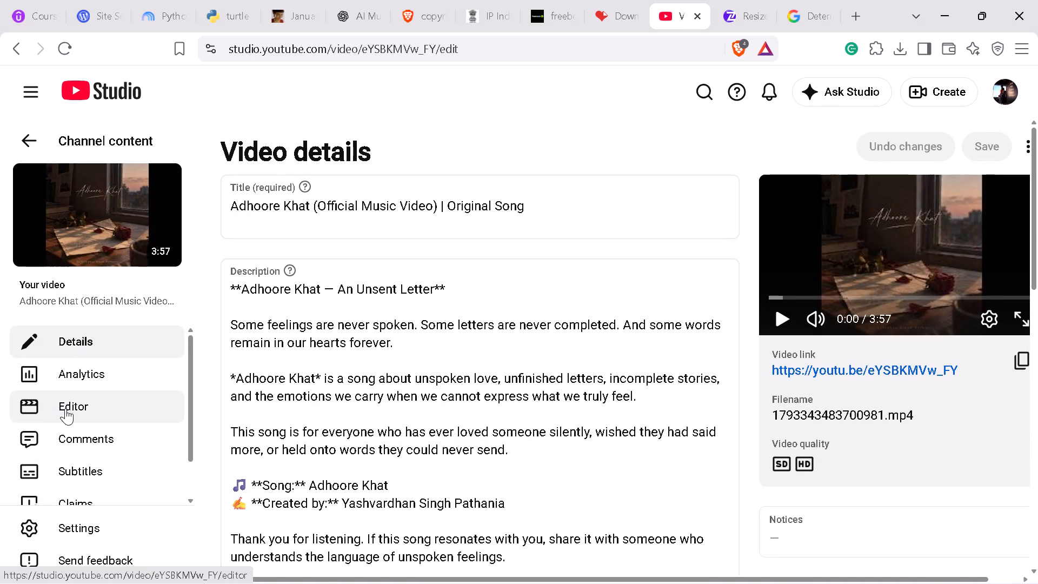
pyautogui.scroll(-2, 83, 446)
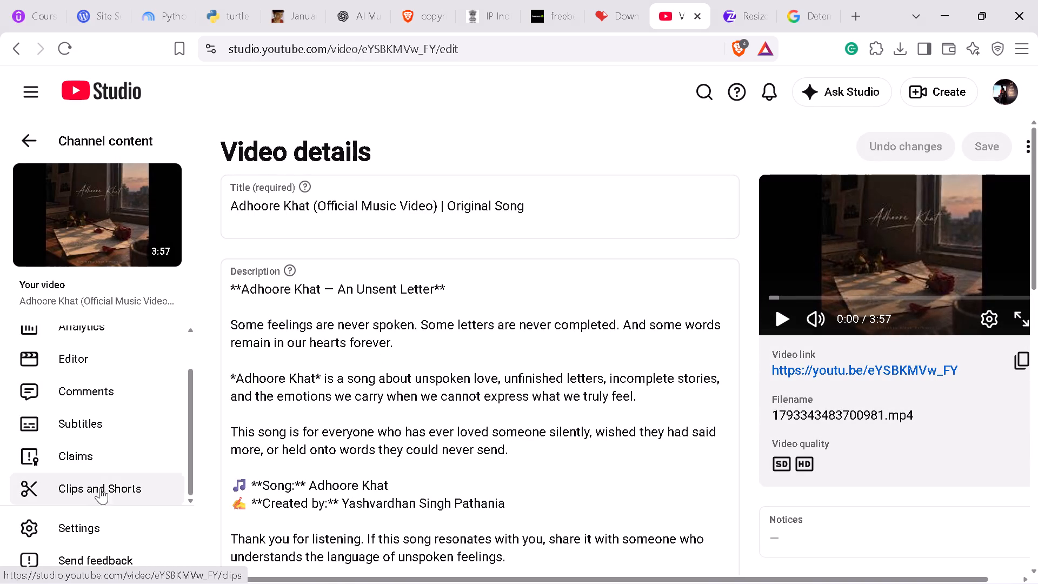
pyautogui.scroll(-1, 103, 528)
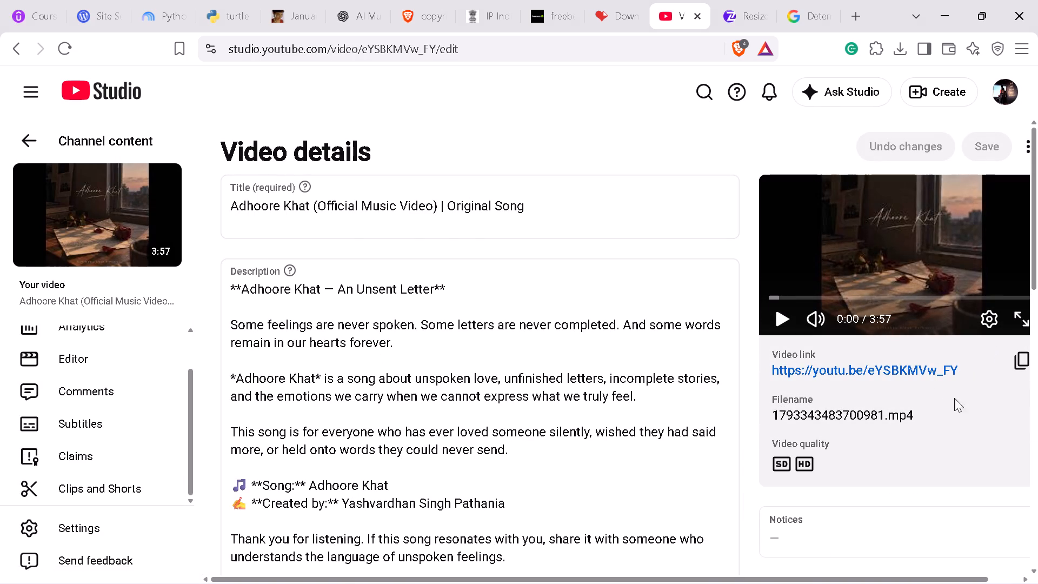
pyautogui.scroll(-1, 824, 467)
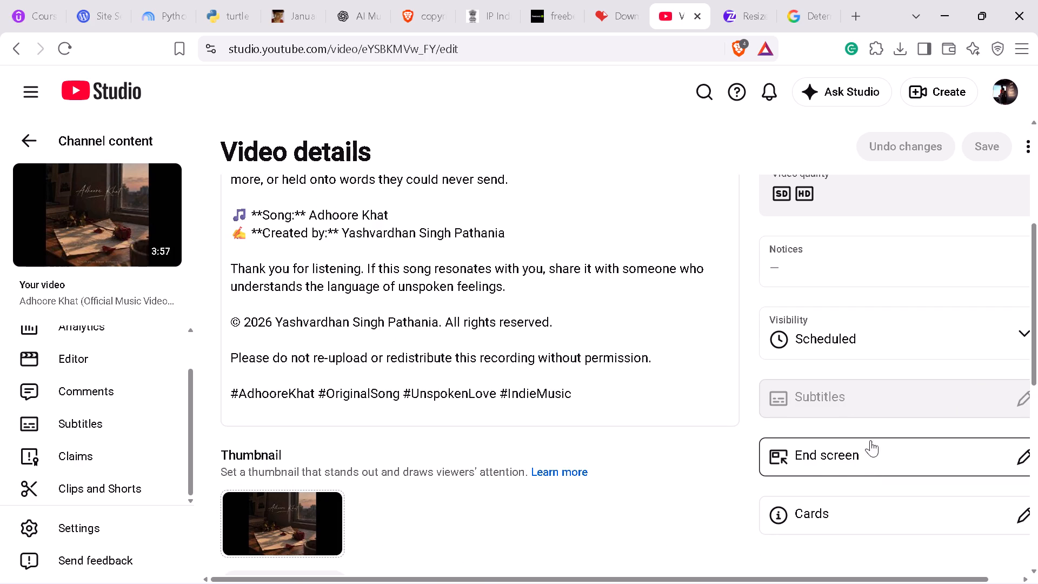
pyautogui.click(328, 510)
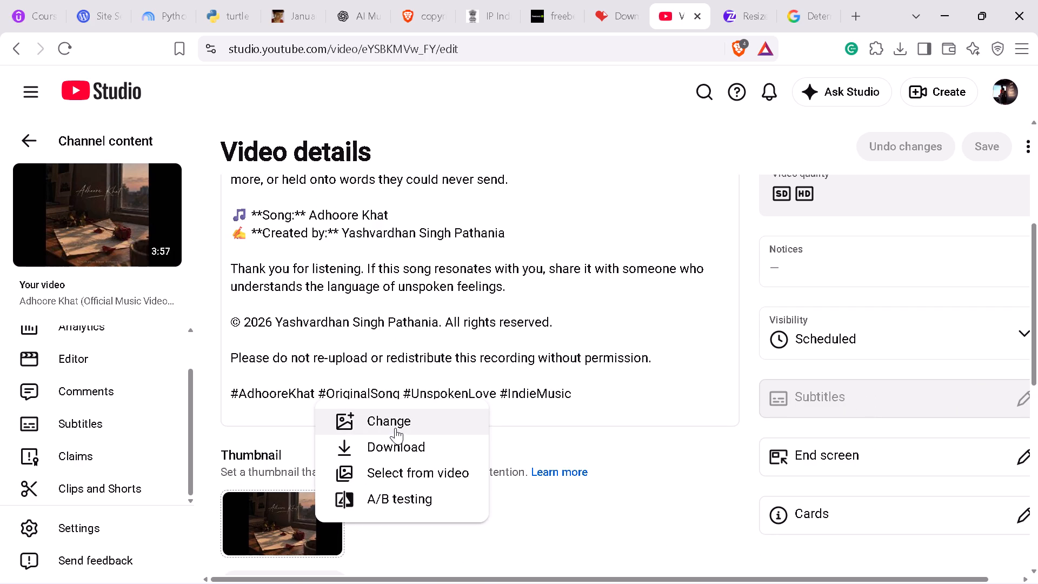
pyautogui.click(396, 428)
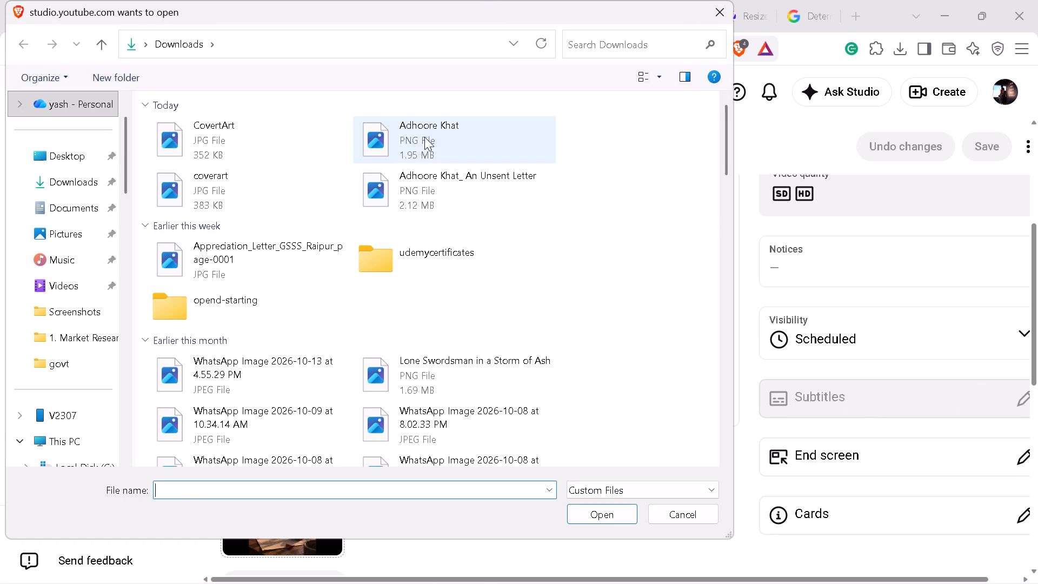
pyautogui.click(424, 137)
pyautogui.click(604, 515)
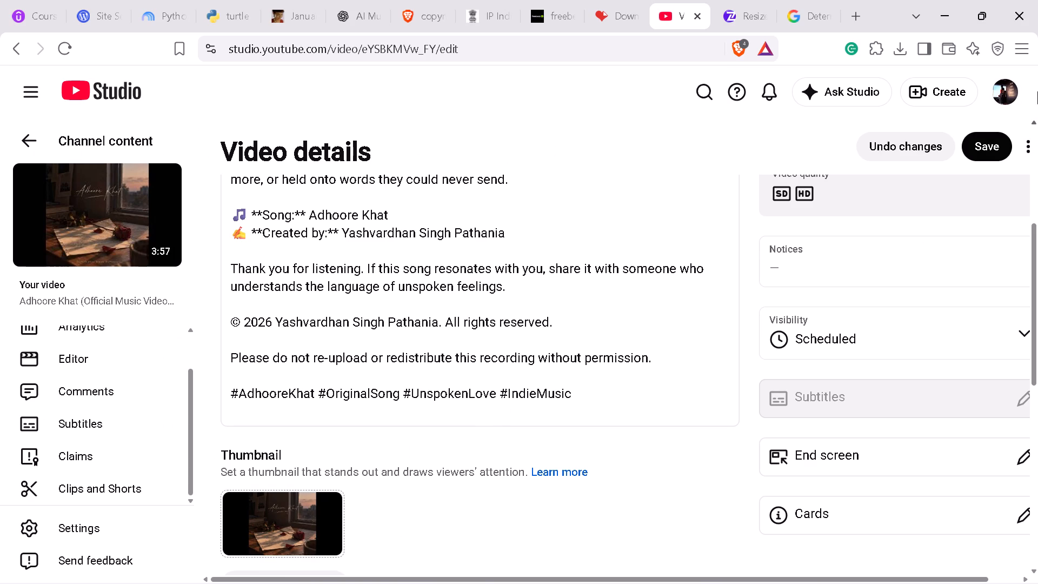
pyautogui.click(993, 143)
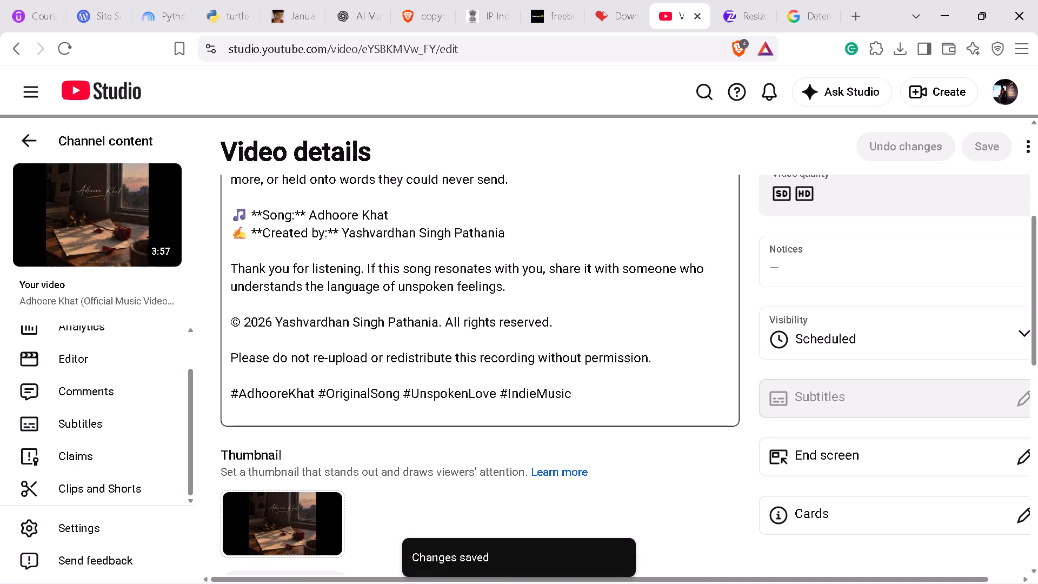
pyautogui.scroll(-2, 785, 420)
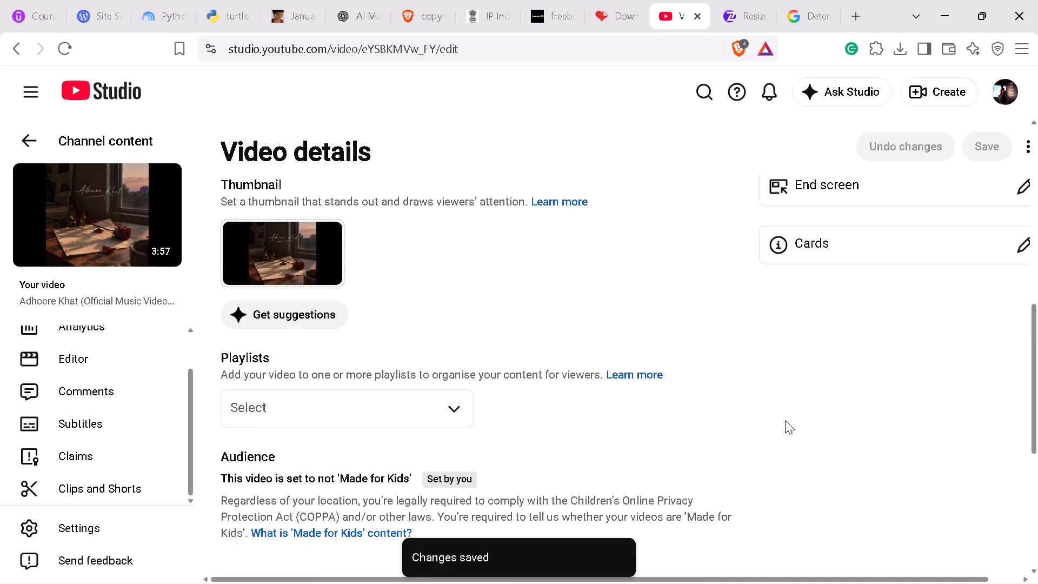
pyautogui.scroll(-3, 785, 420)
pyautogui.scroll(-3, 415, 459)
pyautogui.scroll(1, 382, 509)
pyautogui.click(28, 142)
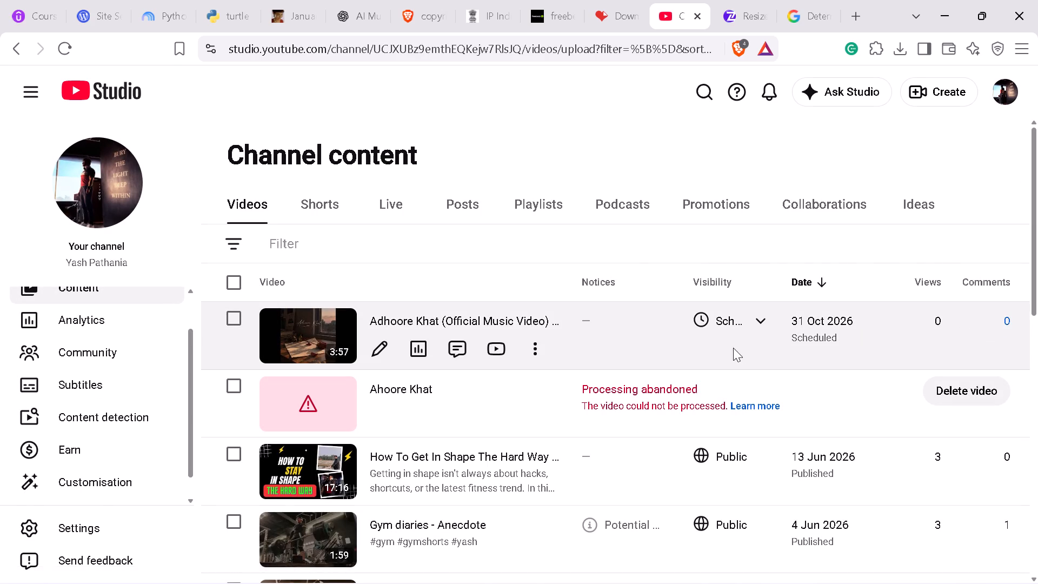
# Open the Adhoore Khat video's visibility schedule and set its publish date to 30 Oct 2026.
pyautogui.click(806, 336)
pyautogui.click(749, 326)
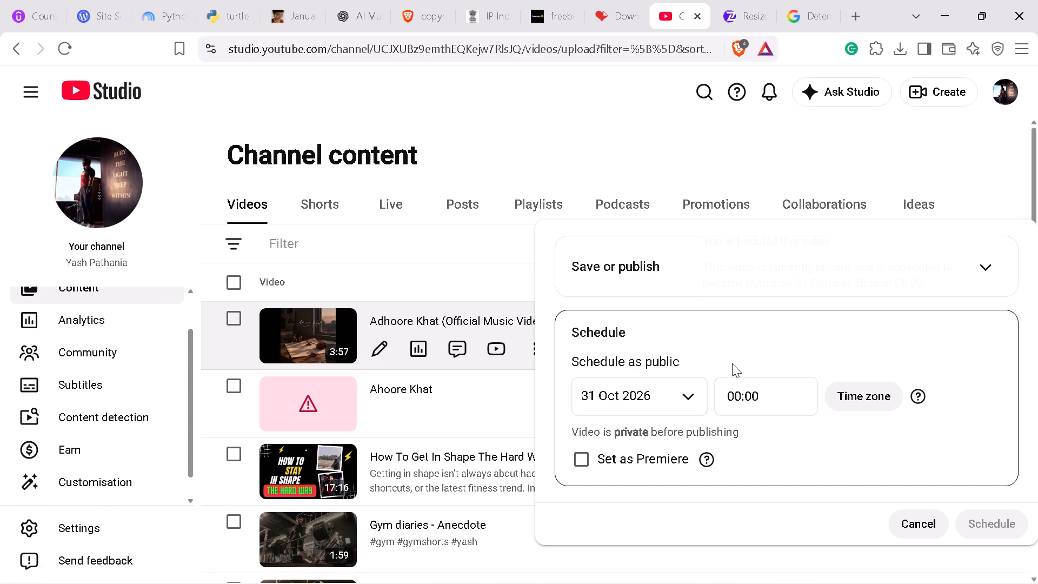
pyautogui.click(687, 404)
pyautogui.click(718, 283)
# Set the scheduled publish time to 13:21 and apply the new schedule.
pyautogui.click(741, 389)
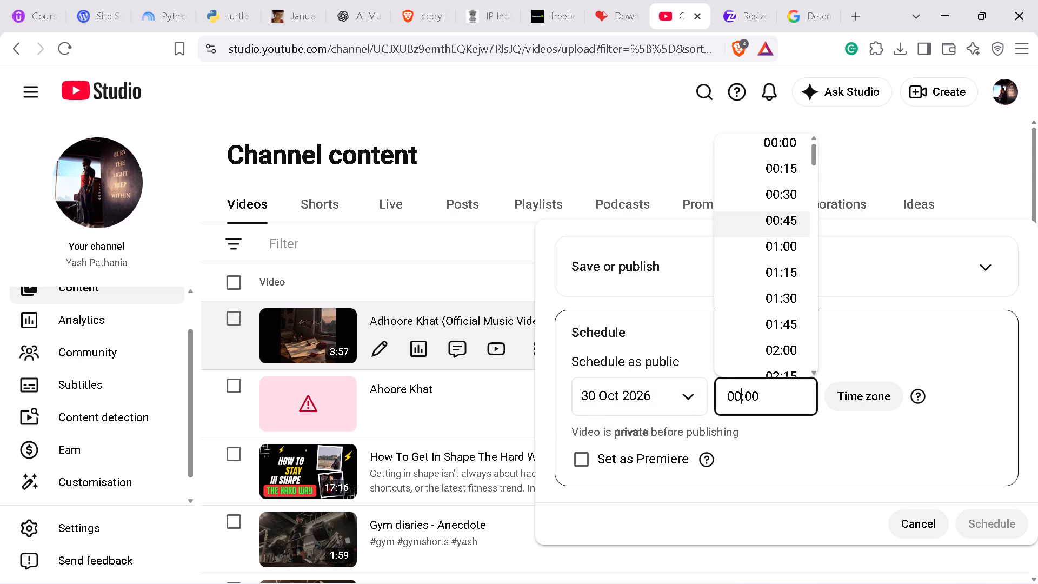
pyautogui.scroll(3, 780, 220)
pyautogui.scroll(-16, 783, 226)
pyautogui.scroll(1, 775, 271)
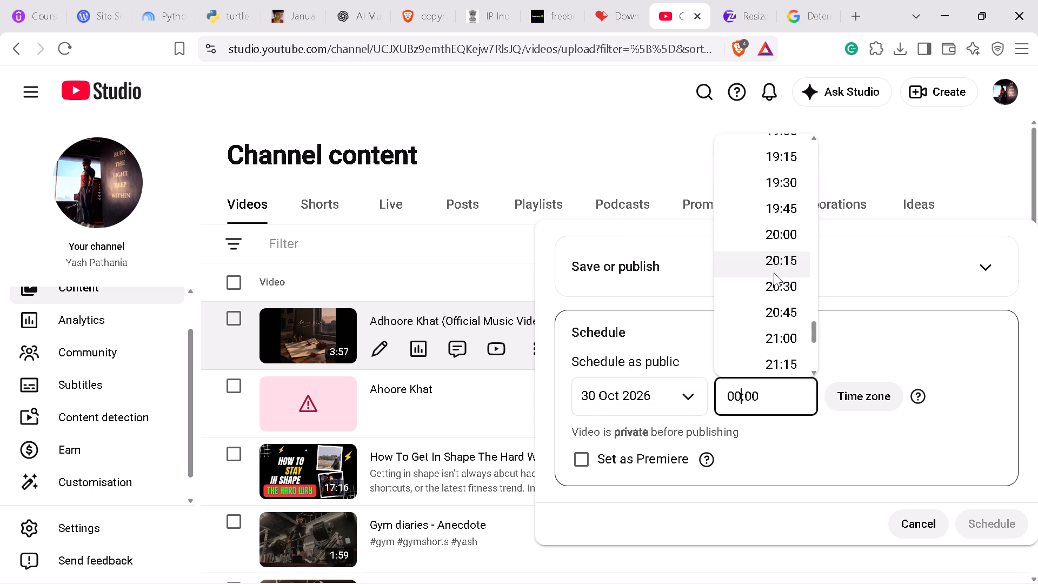
pyautogui.scroll(4, 797, 213)
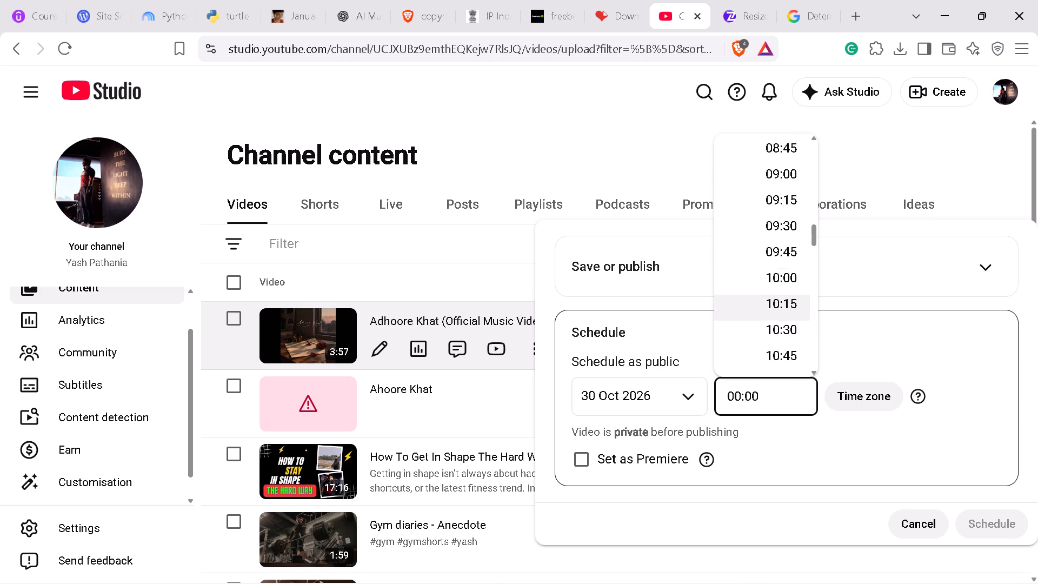
pyautogui.scroll(-1, 781, 327)
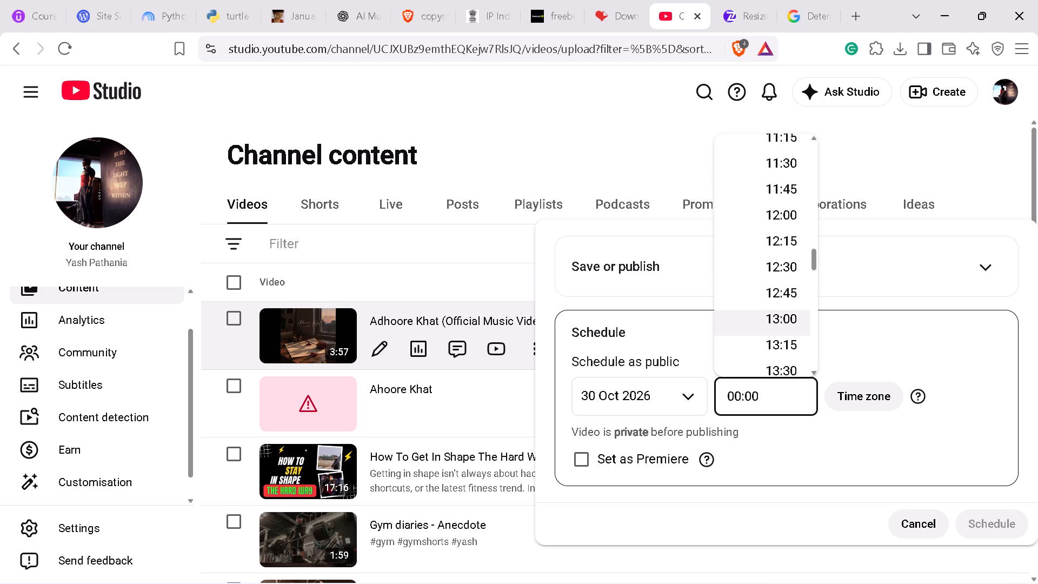
pyautogui.click(782, 366)
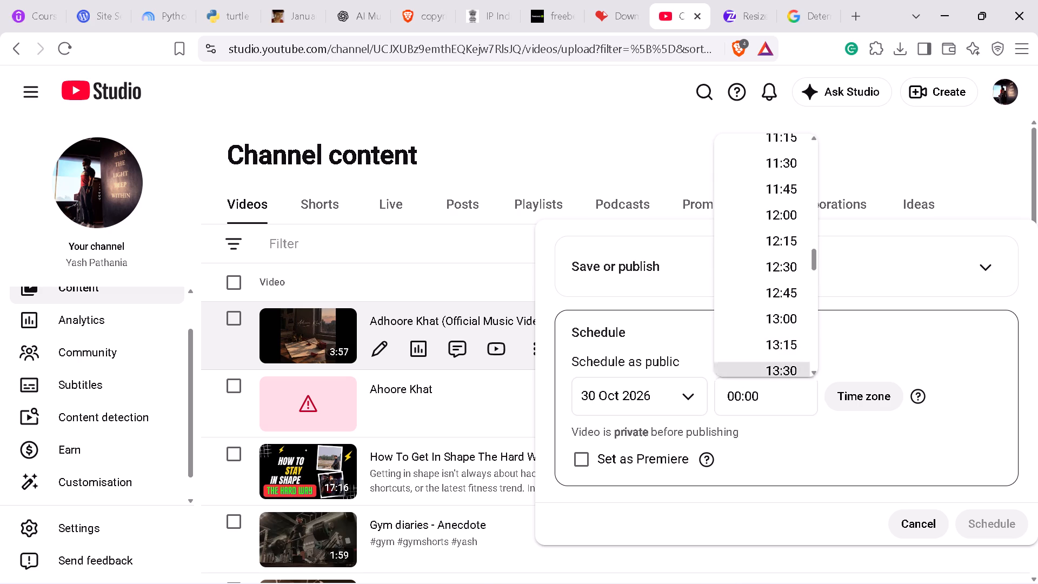
pyautogui.click(767, 398)
pyautogui.press('BackSpace')
pyautogui.press('BackSpace')
pyautogui.write('21')
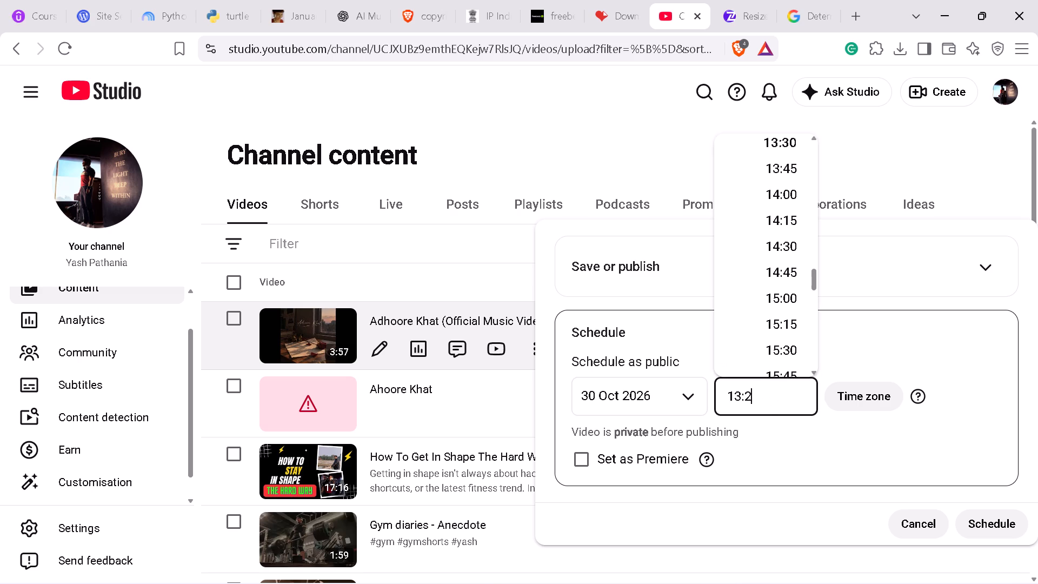
pyautogui.click(984, 523)
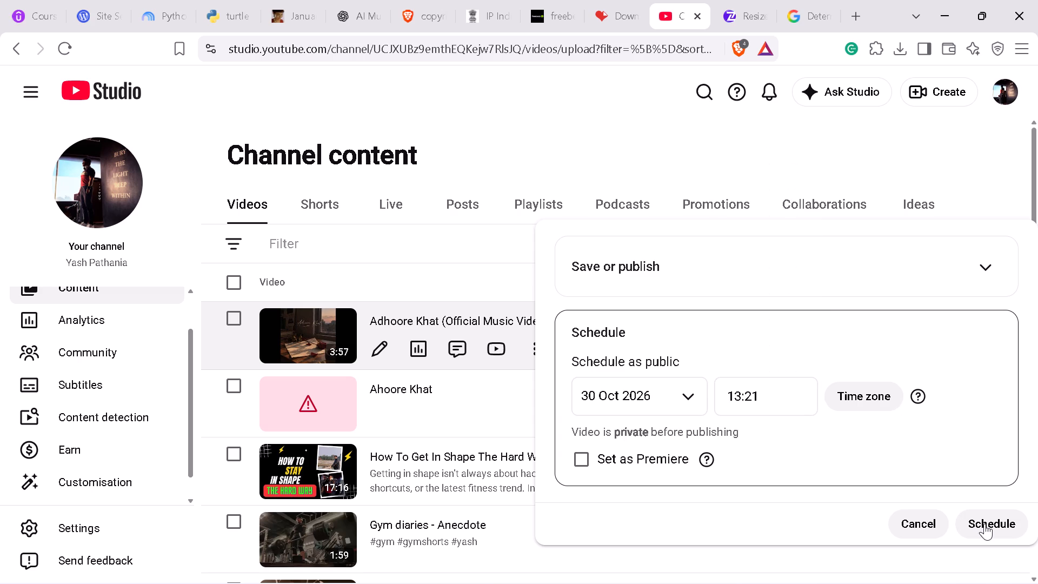
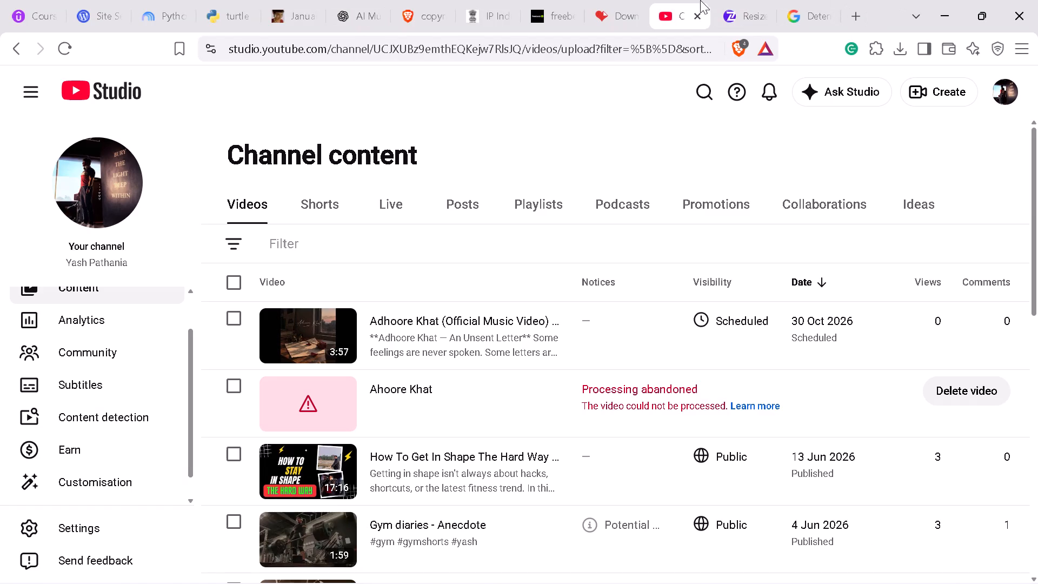
# Refresh the channel content list and check the options available for the Adhoore Khat video.
pyautogui.click(62, 44)
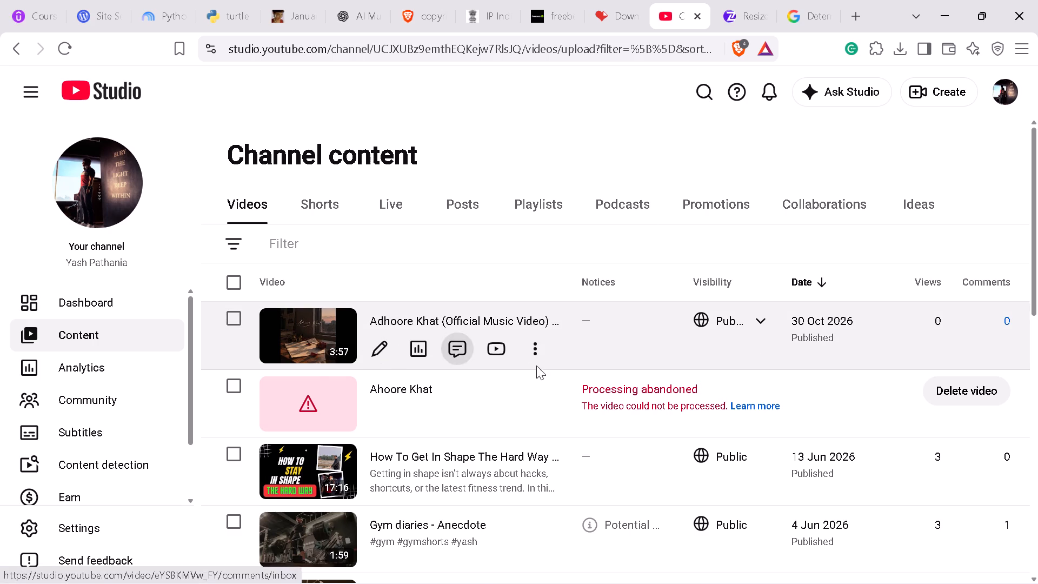
pyautogui.click(539, 358)
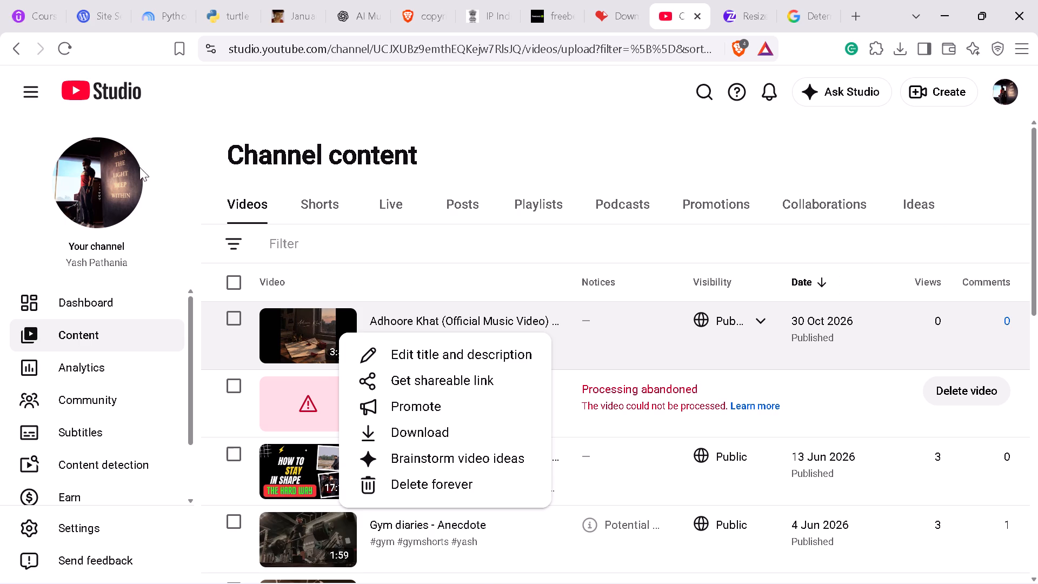
pyautogui.click(92, 88)
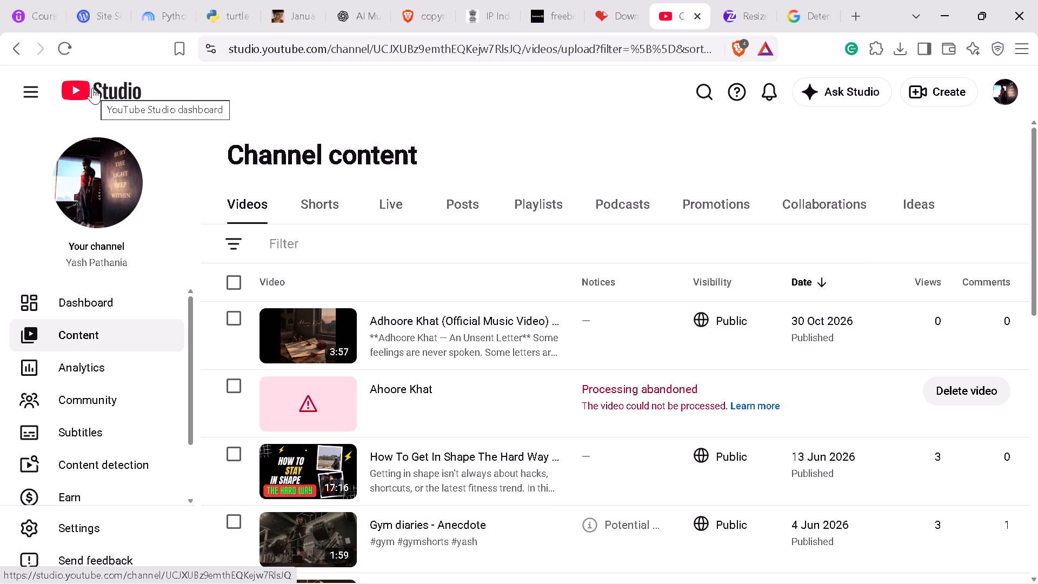
# Look over the channel dashboard, including the Creator Insider items and the latest video performance card.
pyautogui.click(92, 88)
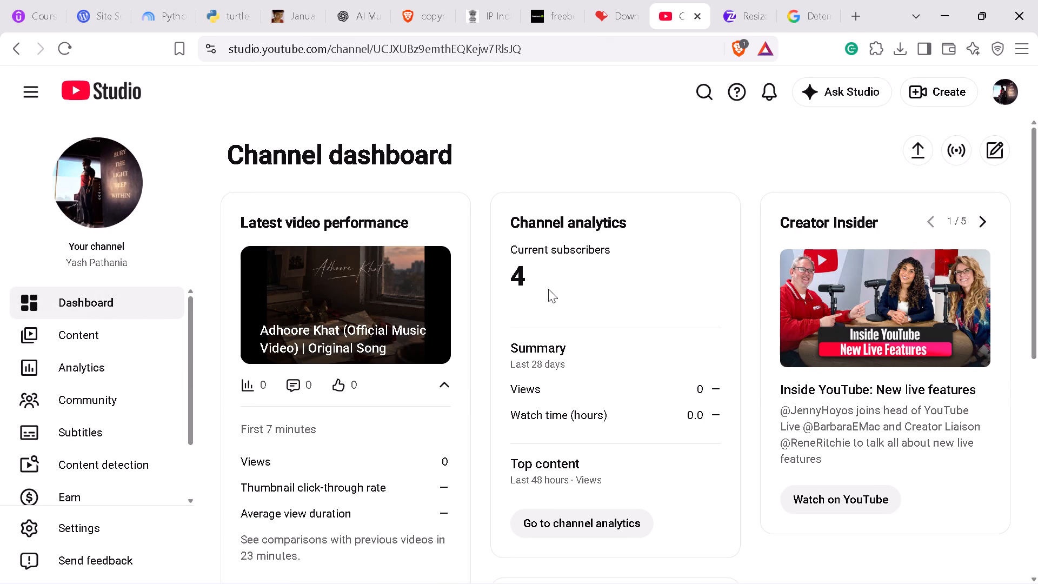
pyautogui.click(982, 229)
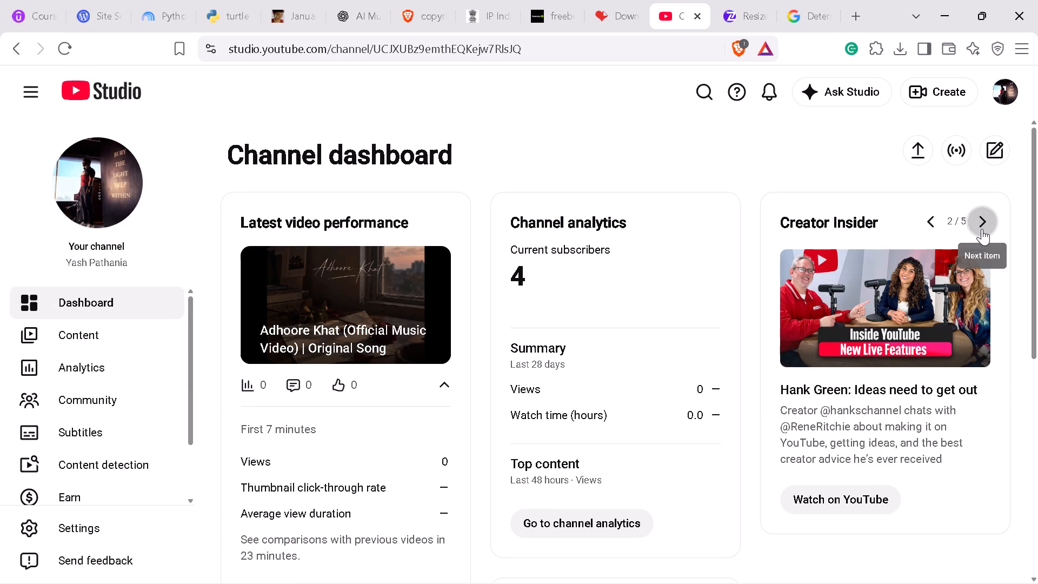
pyautogui.doubleClick(982, 229)
pyautogui.click(982, 229)
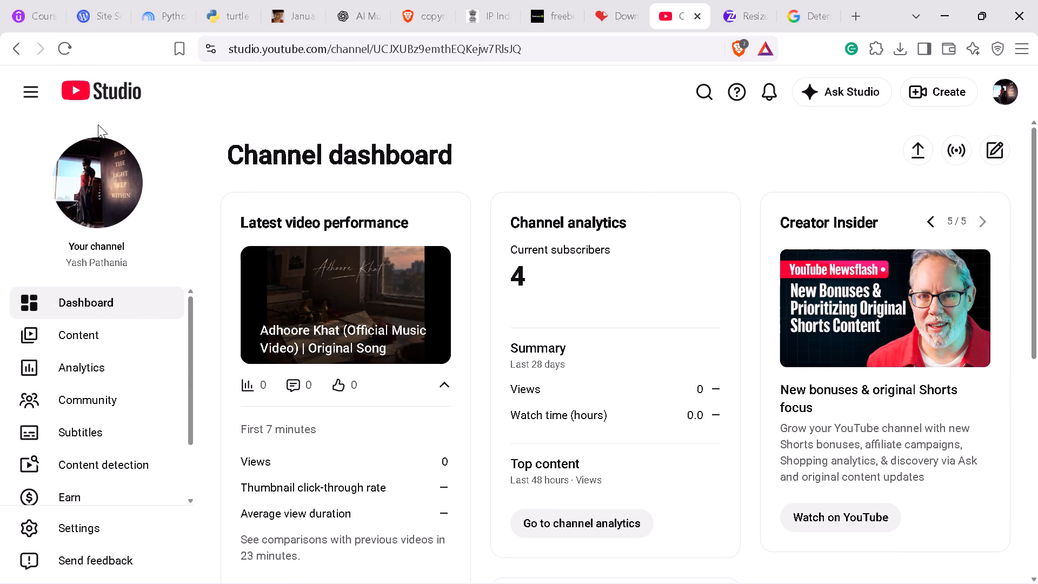
pyautogui.click(107, 90)
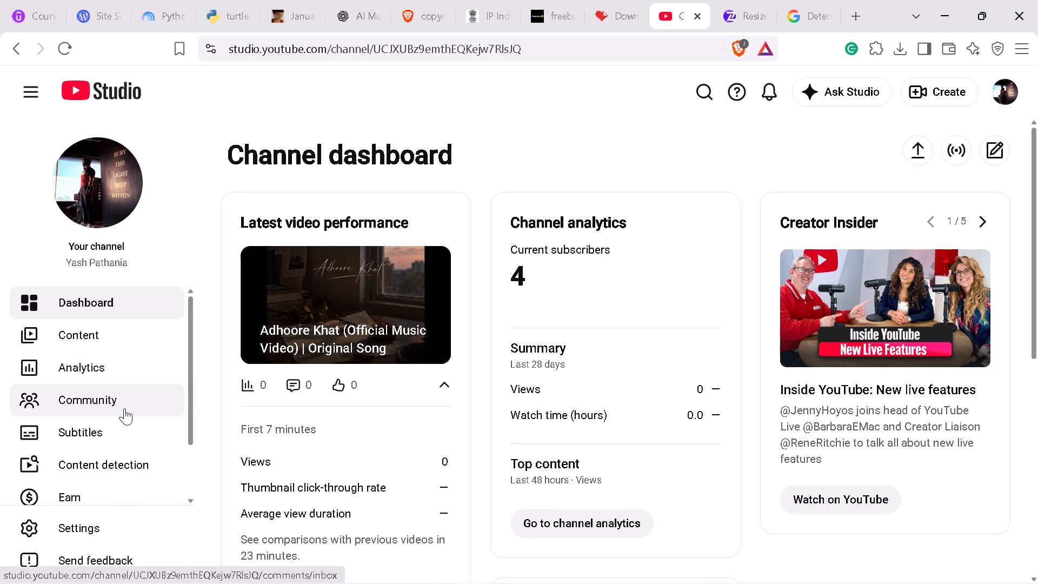
pyautogui.scroll(-1, 108, 377)
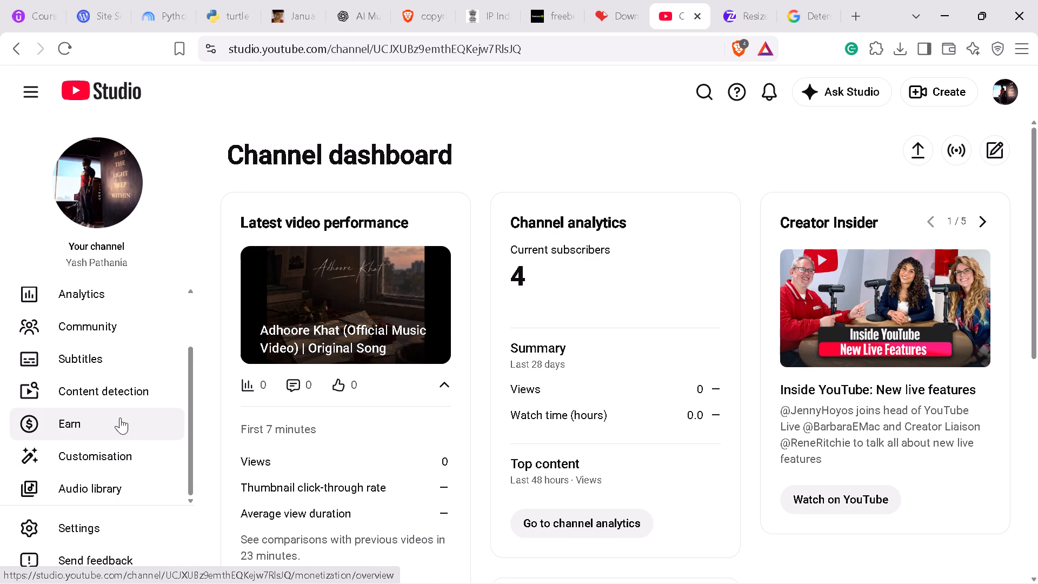
pyautogui.scroll(-4, 120, 407)
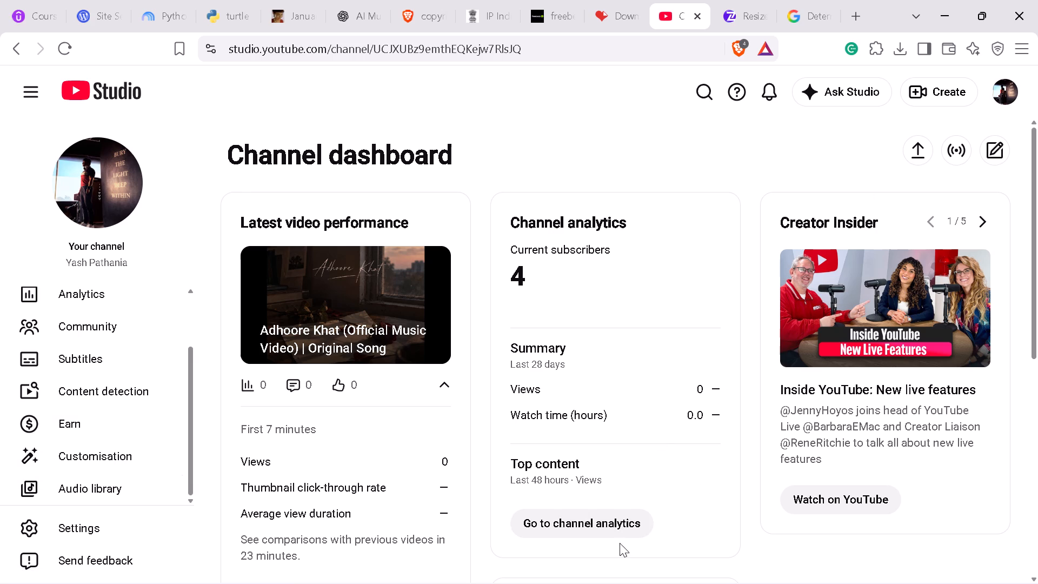
pyautogui.click(435, 387)
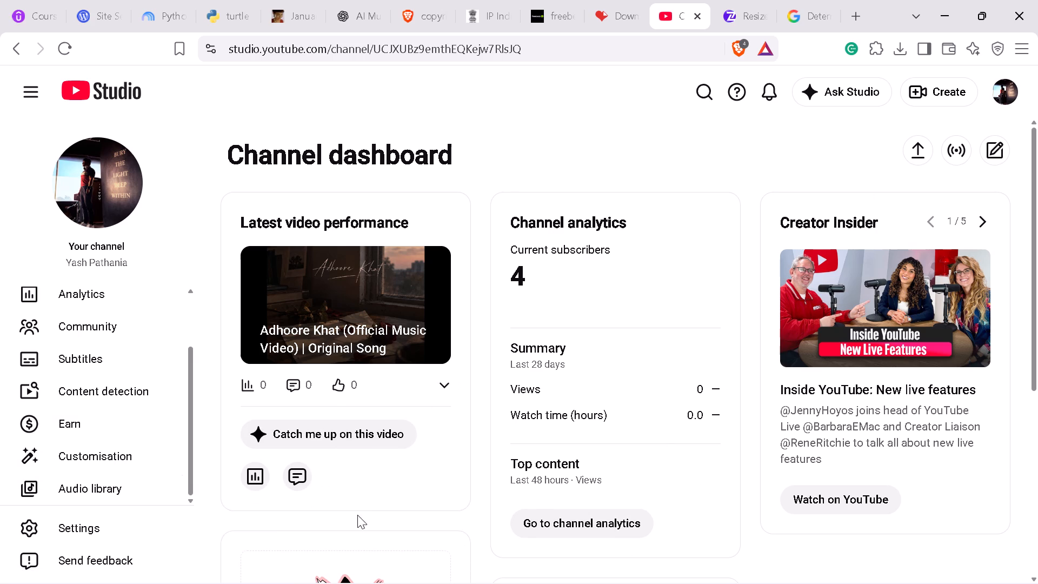
pyautogui.scroll(-2, 357, 508)
pyautogui.scroll(1, 357, 508)
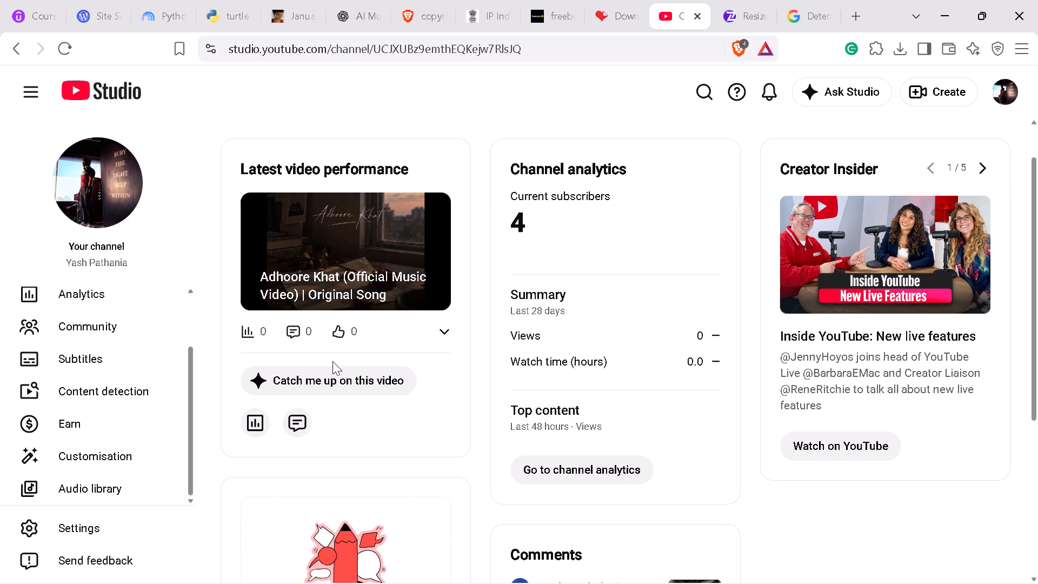
# Examine the Adhoore Khat video's analytics across the Overview, Engagement, Audience and Reach reports.
pyautogui.click(261, 432)
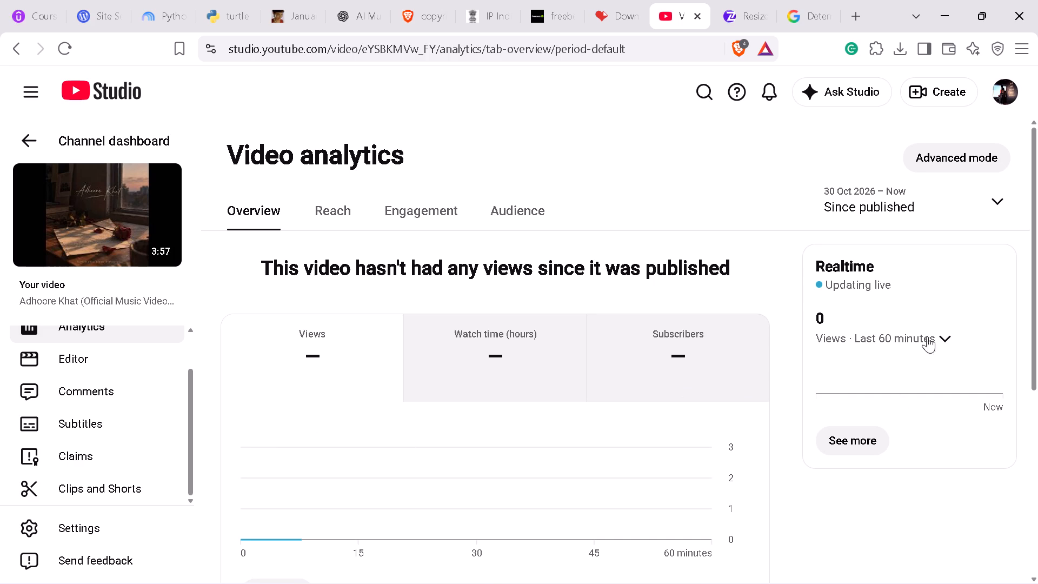
pyautogui.scroll(-3, 624, 424)
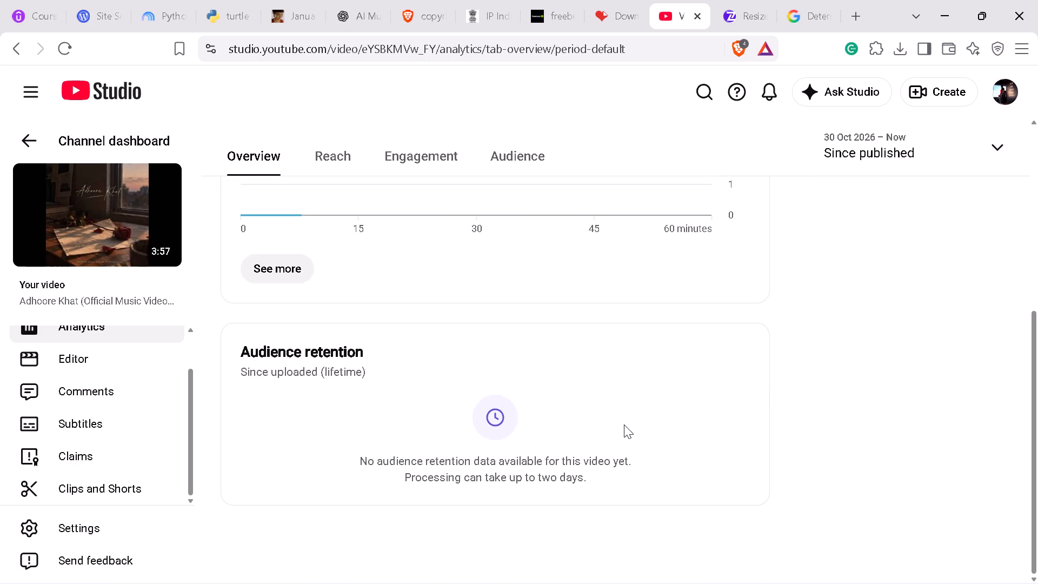
pyautogui.scroll(4, 691, 440)
pyautogui.click(451, 209)
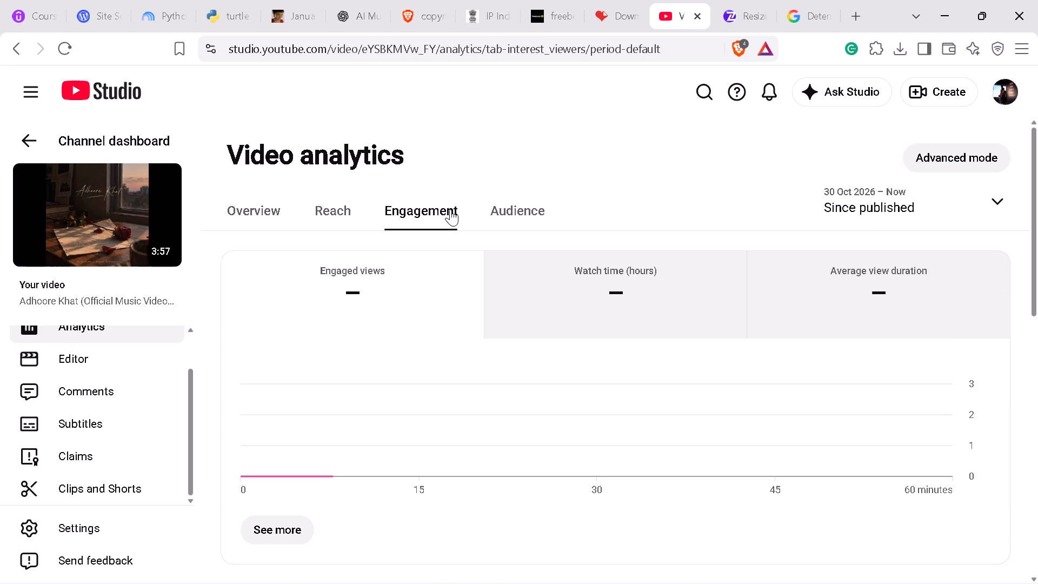
pyautogui.click(528, 217)
pyautogui.click(347, 201)
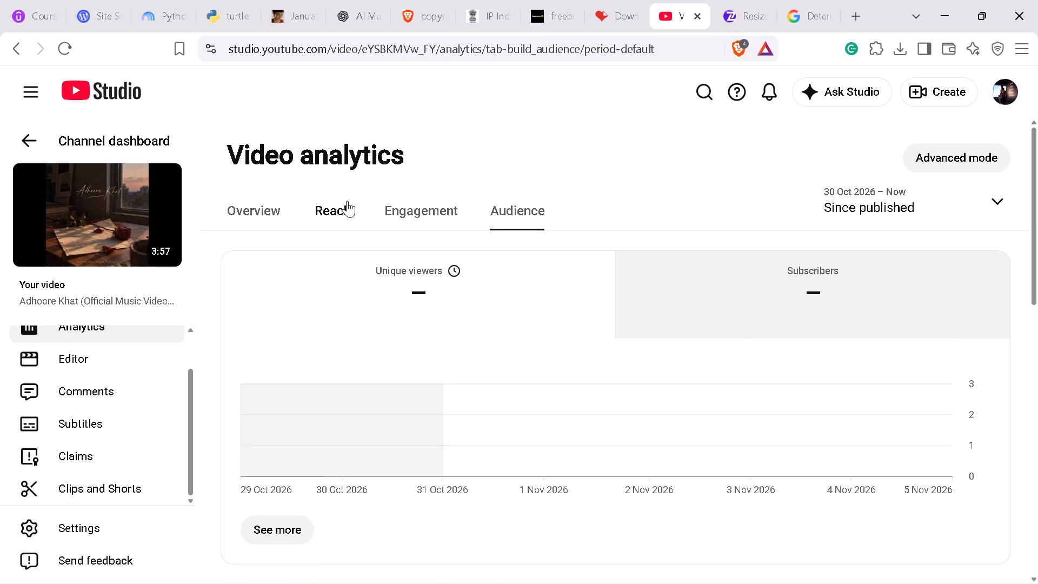
pyautogui.scroll(-1, 490, 431)
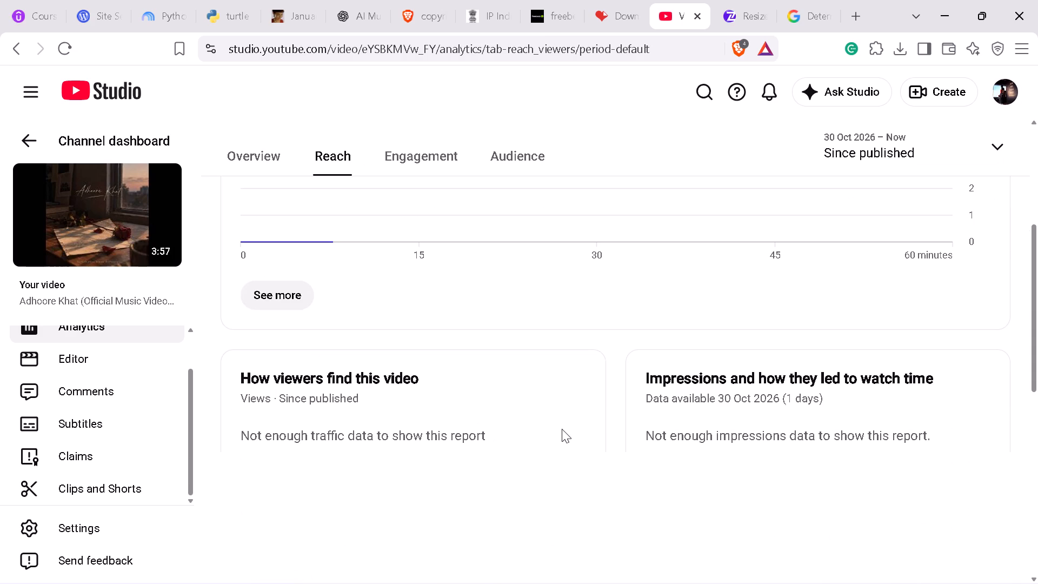
# Inspect the expanded traffic source report for how viewers find the video, then return to the Reach analytics.
pyautogui.click(286, 490)
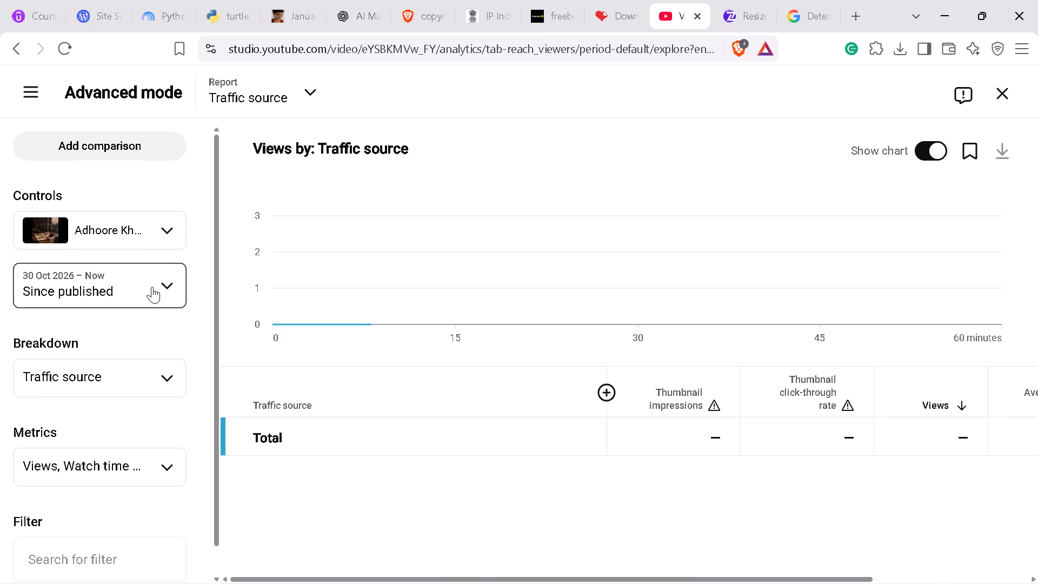
pyautogui.click(153, 376)
pyautogui.click(476, 518)
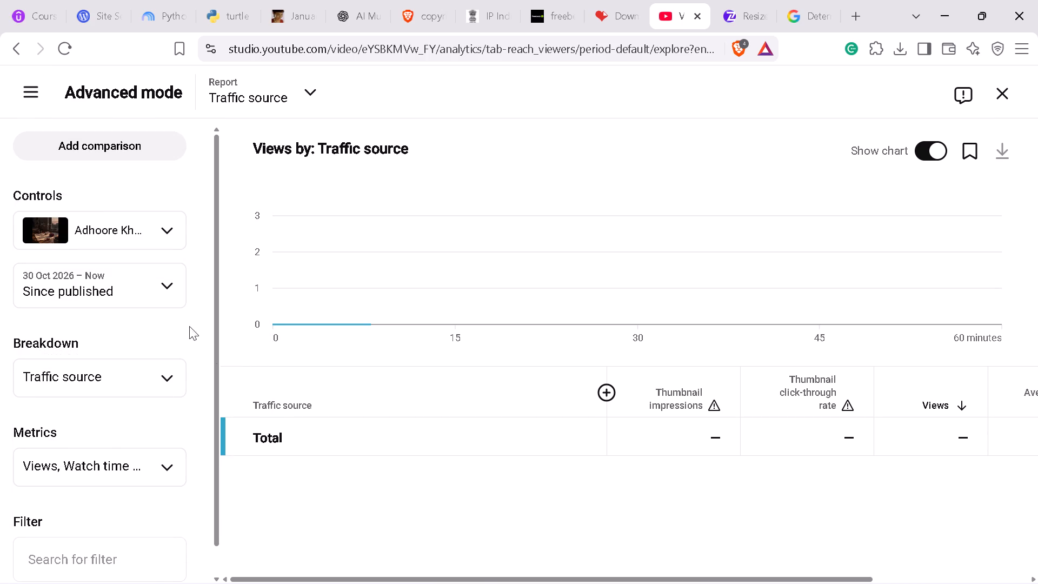
pyautogui.scroll(-3, 97, 428)
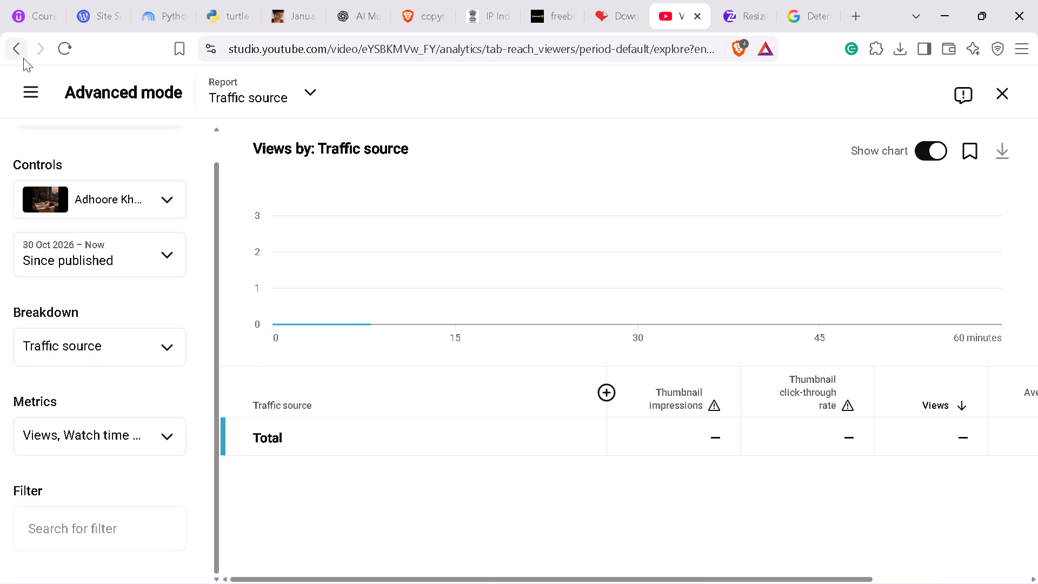
pyautogui.click(30, 88)
pyautogui.click(24, 37)
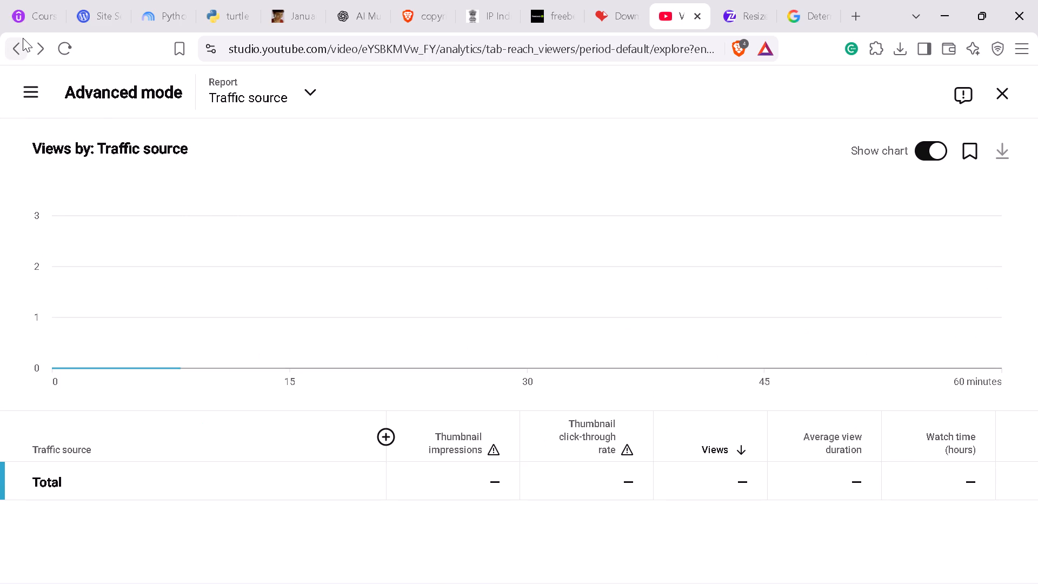
pyautogui.click(18, 42)
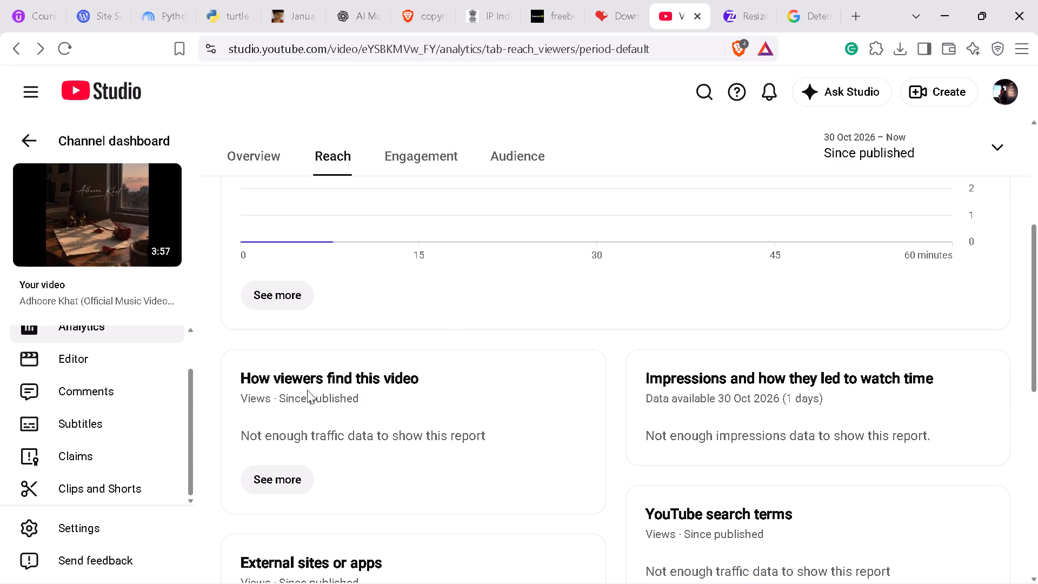
# Look through the Reach cards on external sites, YouTube search terms, suggesting content and playlists.
pyautogui.scroll(-1, 810, 447)
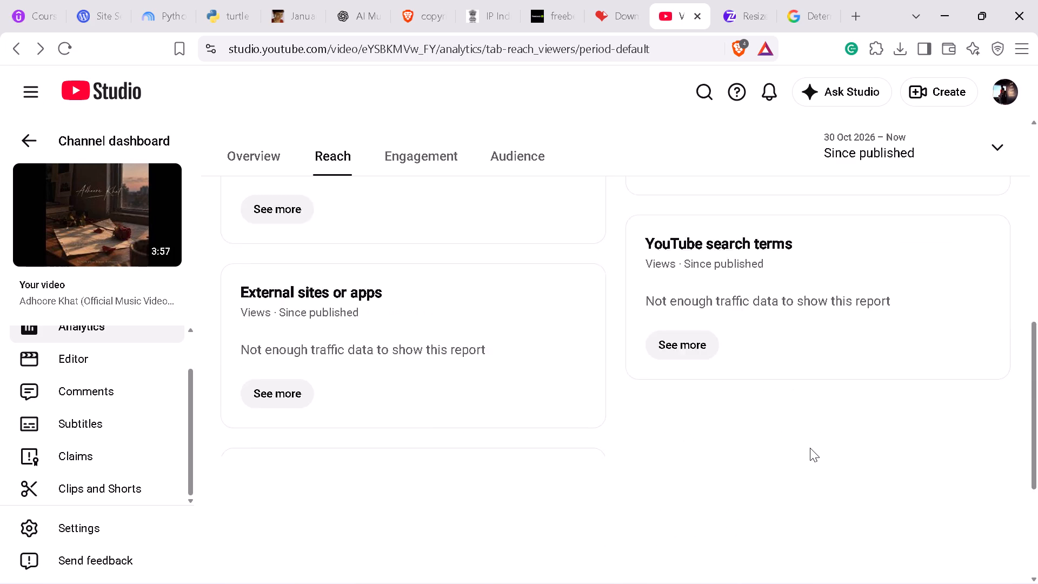
pyautogui.scroll(-1, 810, 448)
pyautogui.scroll(-1, 489, 421)
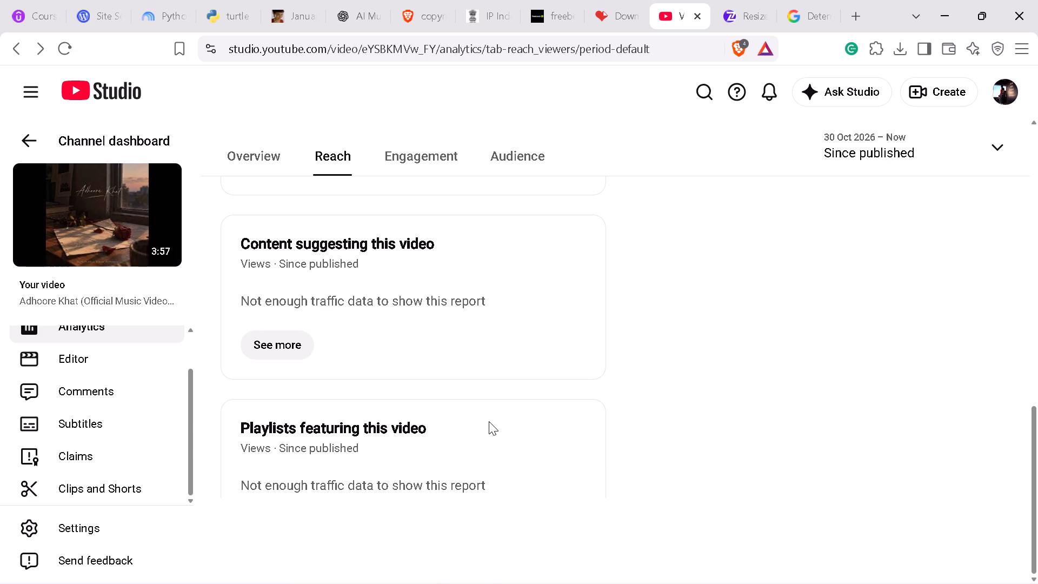
pyautogui.scroll(-1, 499, 432)
pyautogui.scroll(1, 730, 483)
pyautogui.scroll(-1, 116, 463)
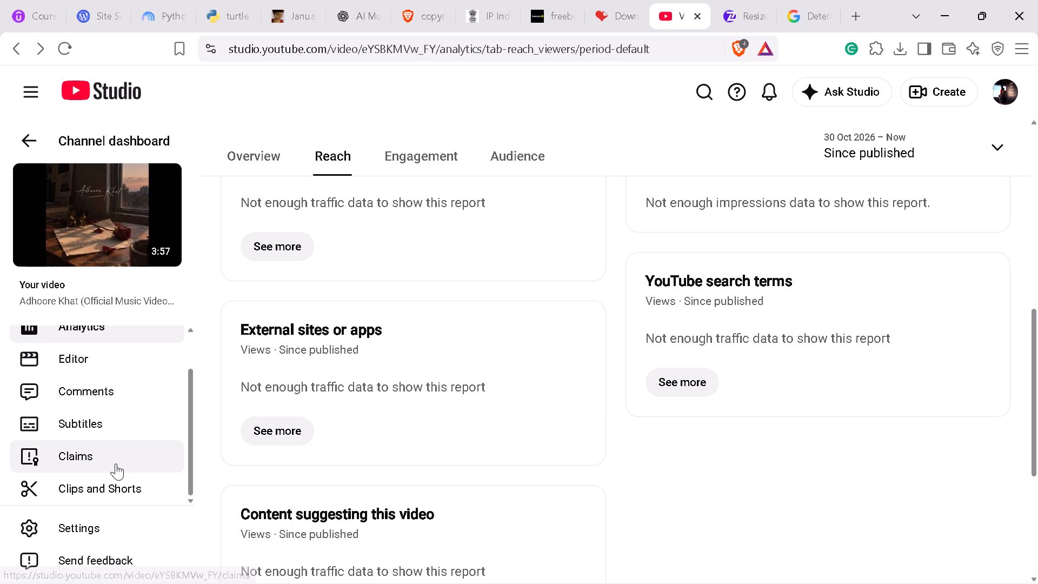
pyautogui.scroll(-2, 116, 463)
# Review the video's claims, subtitles, comments, editor and details pages.
pyautogui.click(116, 465)
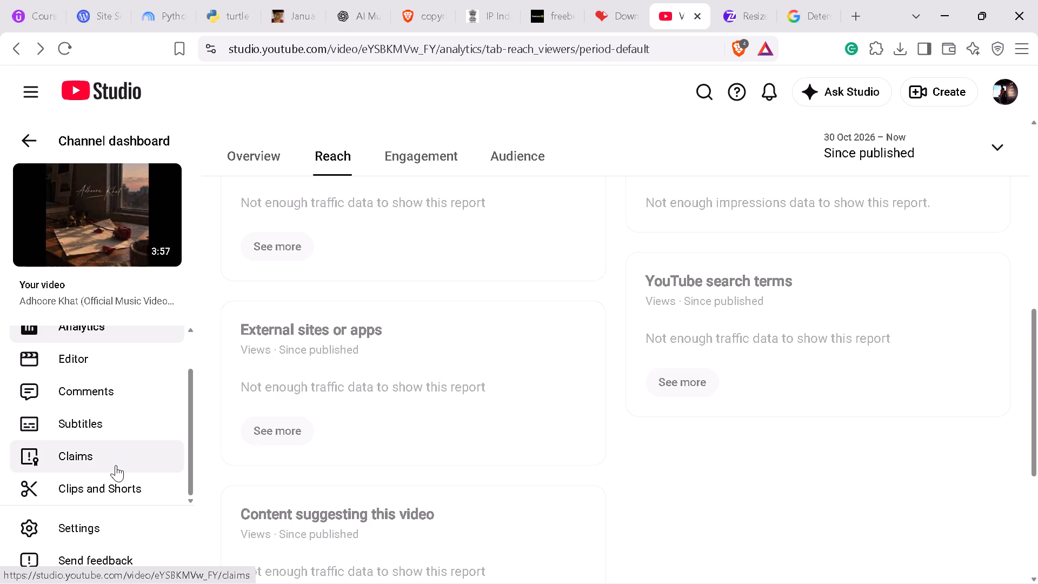
pyautogui.click(124, 431)
pyautogui.click(106, 403)
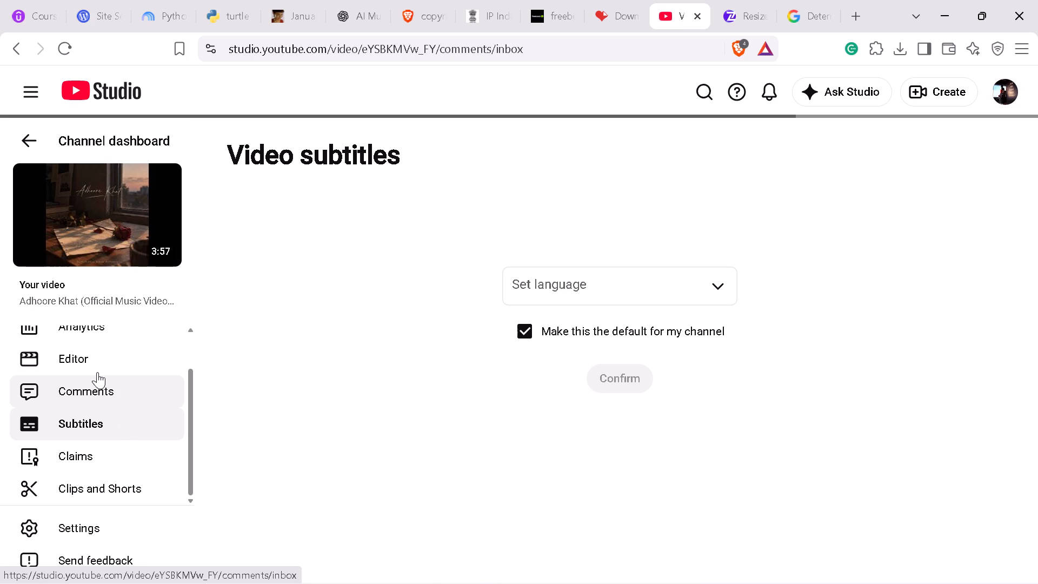
pyautogui.click(96, 367)
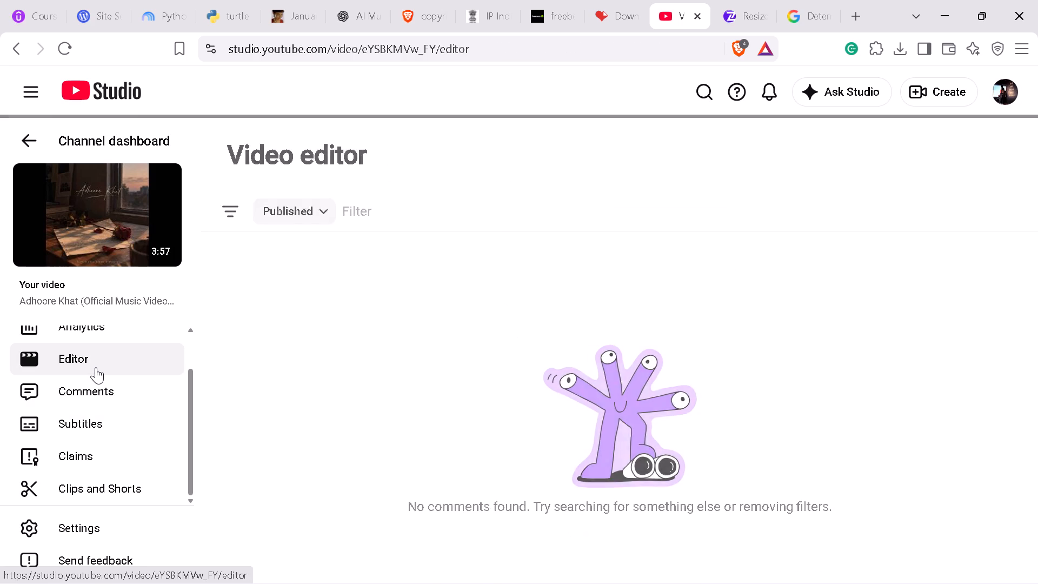
pyautogui.scroll(4, 122, 387)
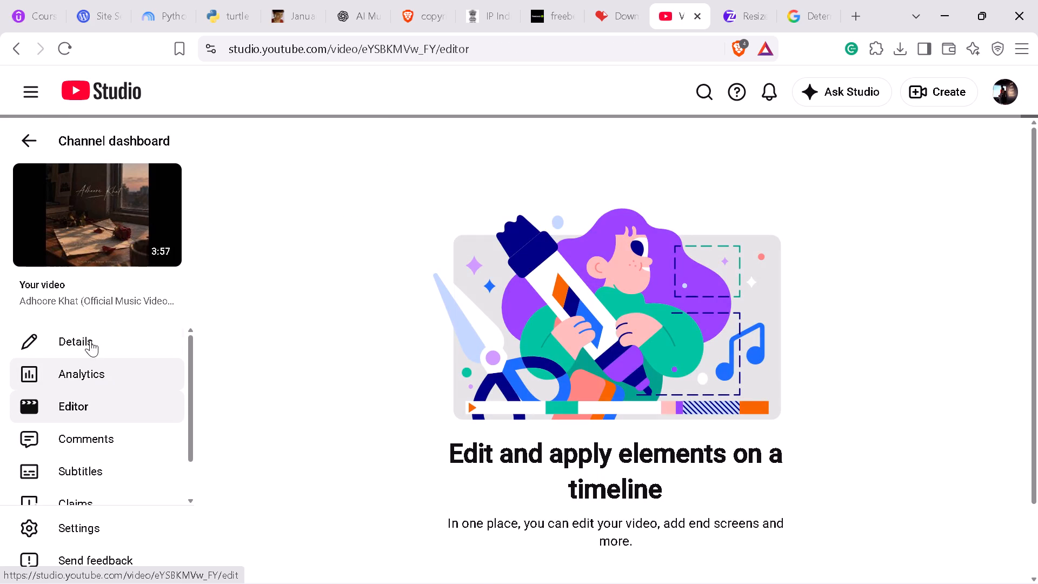
pyautogui.click(86, 329)
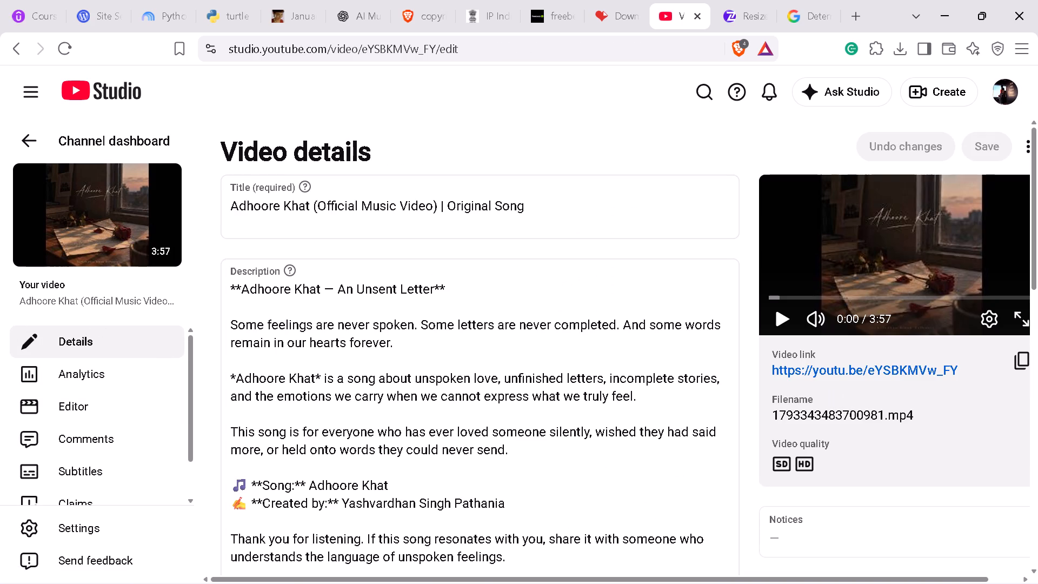
pyautogui.scroll(-3, 83, 407)
# Open the channel settings and check the default currency choices without changing the currency.
pyautogui.click(99, 515)
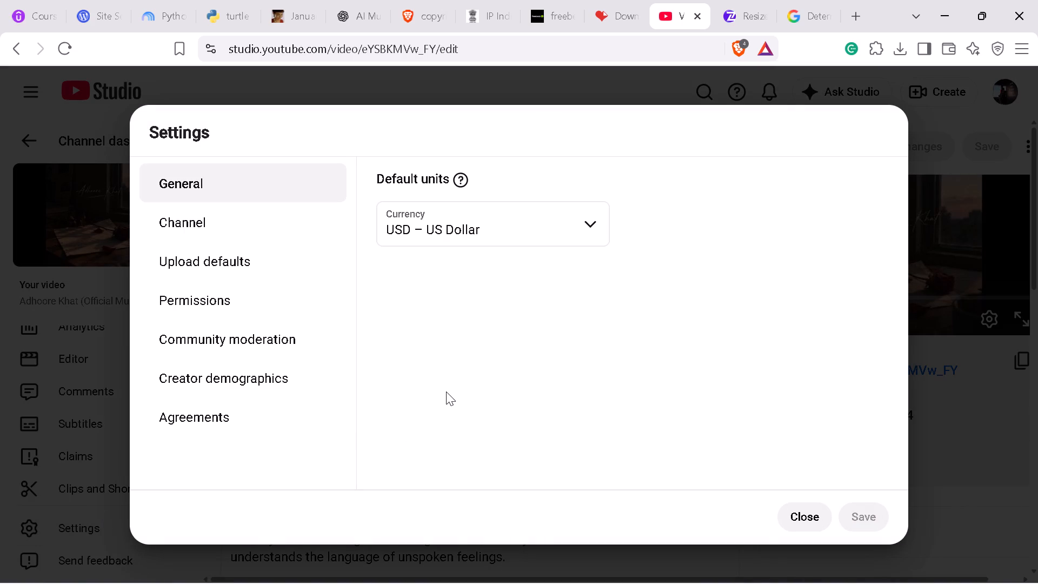
pyautogui.click(460, 224)
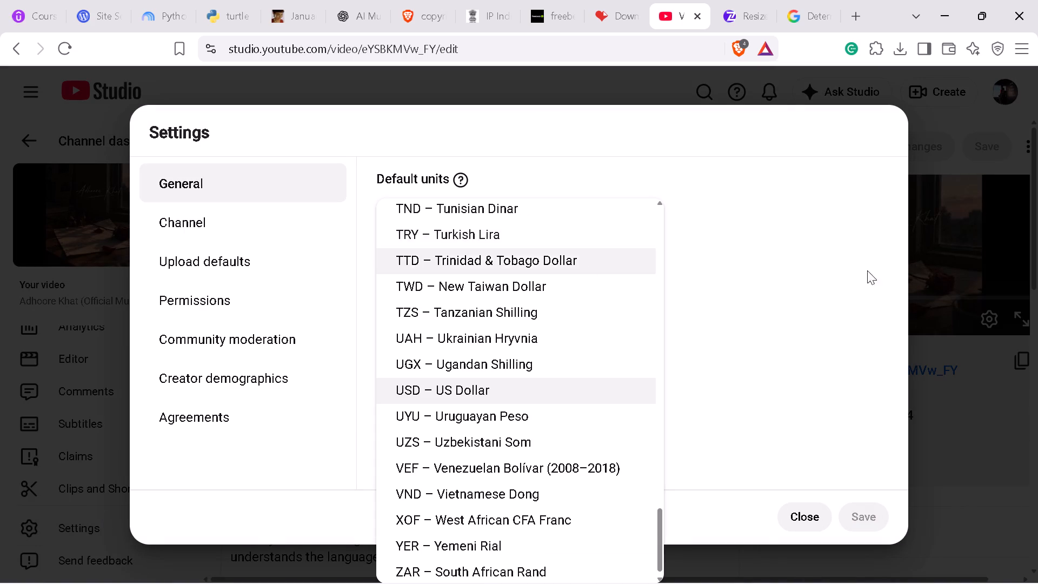
pyautogui.click(947, 269)
# Set the channel's country of residence to India and save the settings.
pyautogui.click(267, 229)
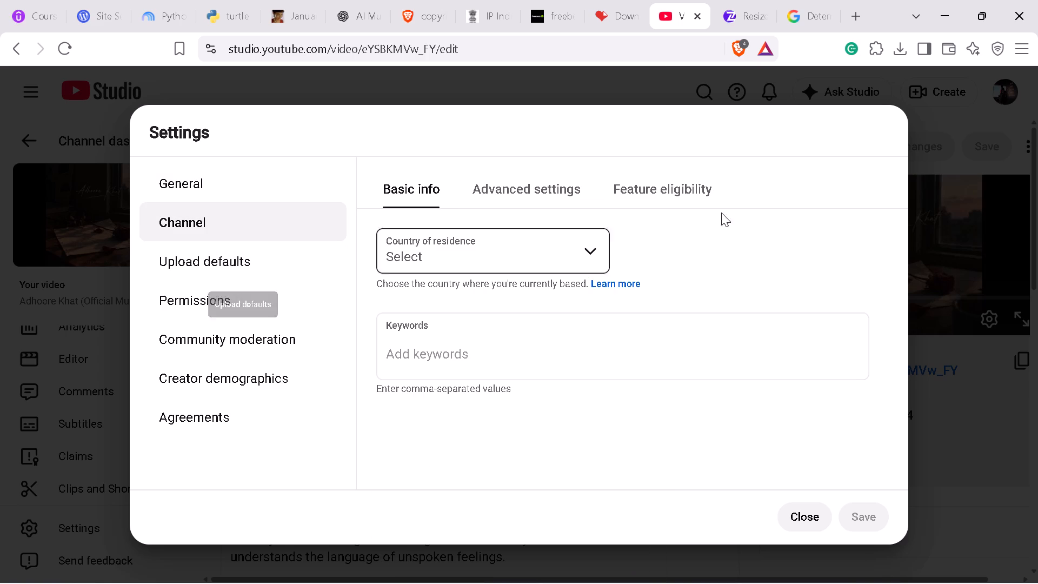
pyautogui.click(545, 241)
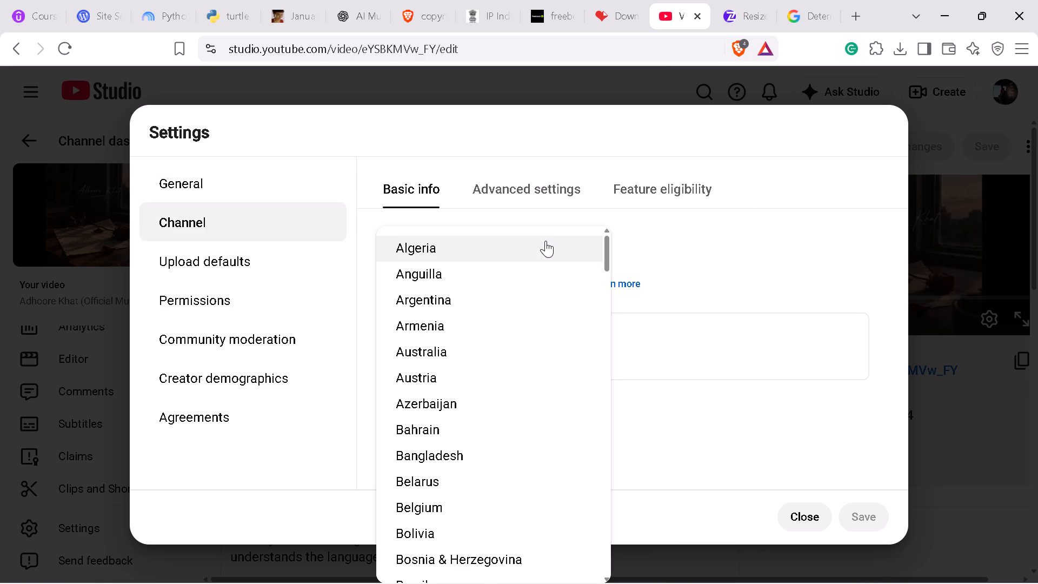
pyautogui.press('i')
pyautogui.scroll(-7, 547, 322)
pyautogui.scroll(1, 497, 352)
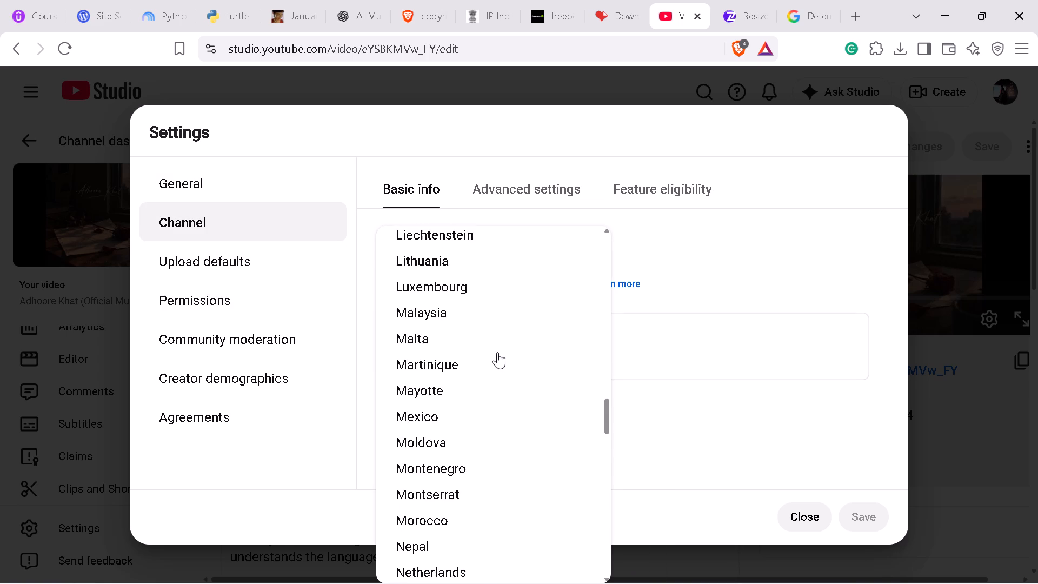
pyautogui.scroll(1, 488, 349)
pyautogui.scroll(-4, 488, 349)
pyautogui.scroll(6, 488, 349)
pyautogui.scroll(-2, 484, 358)
pyautogui.scroll(1, 483, 359)
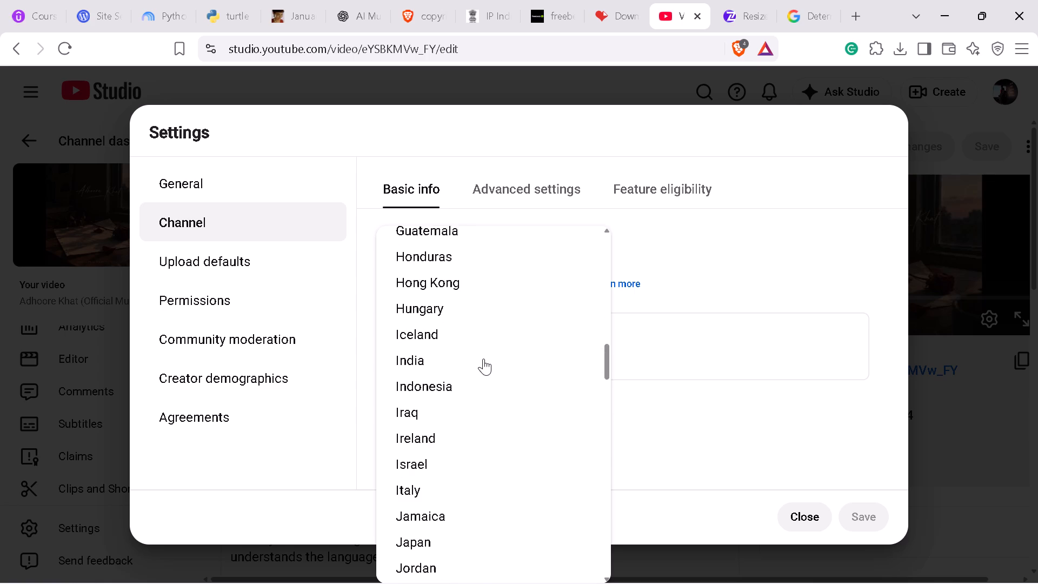
pyautogui.click(449, 363)
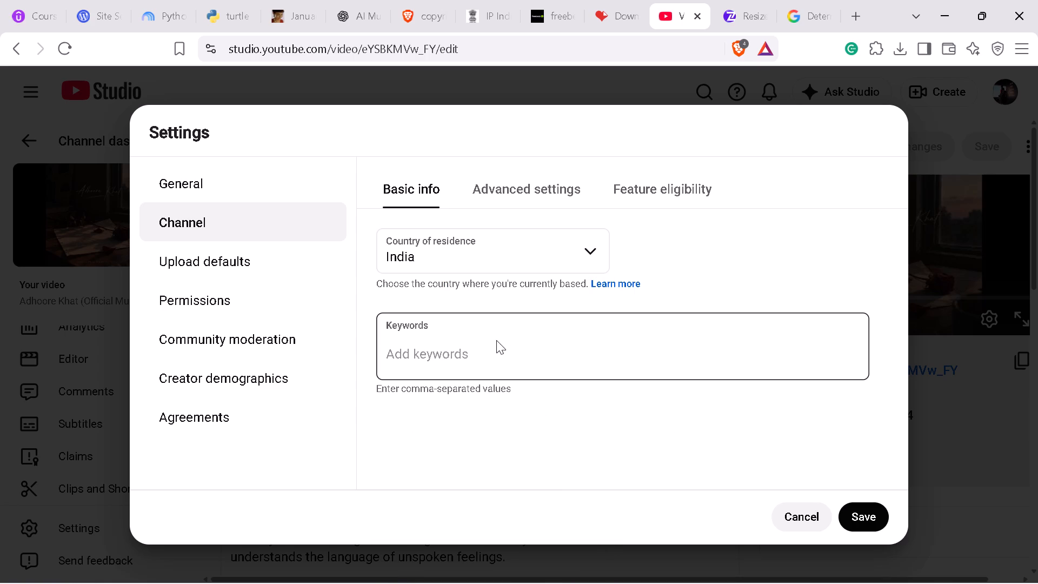
pyautogui.click(315, 259)
pyautogui.click(295, 218)
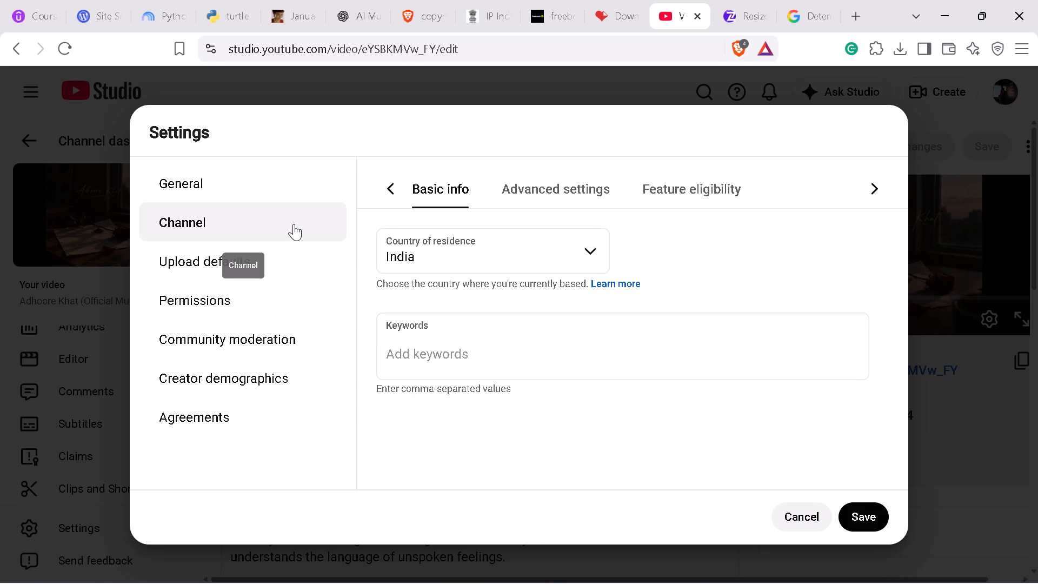
pyautogui.click(863, 510)
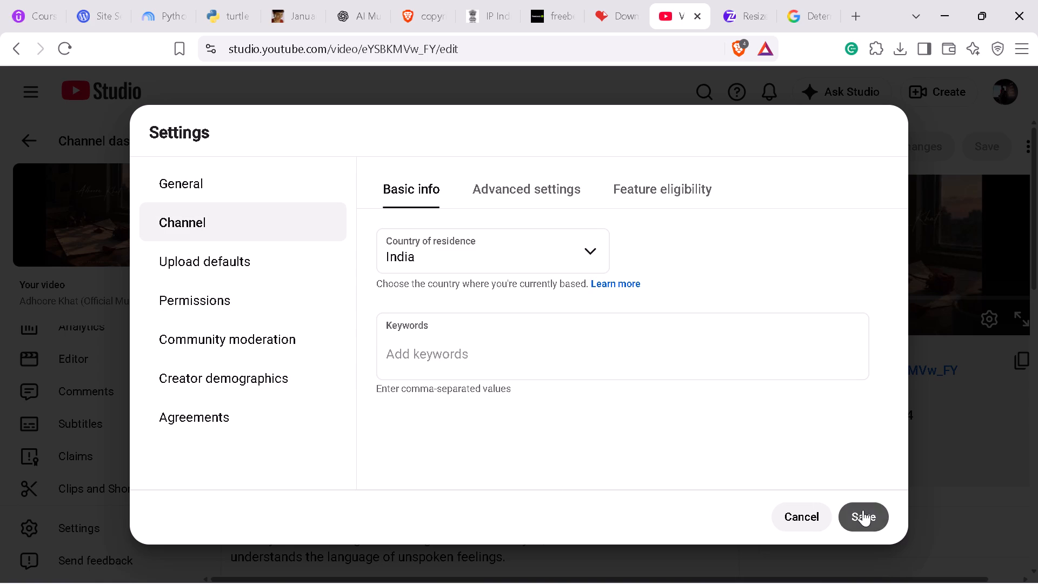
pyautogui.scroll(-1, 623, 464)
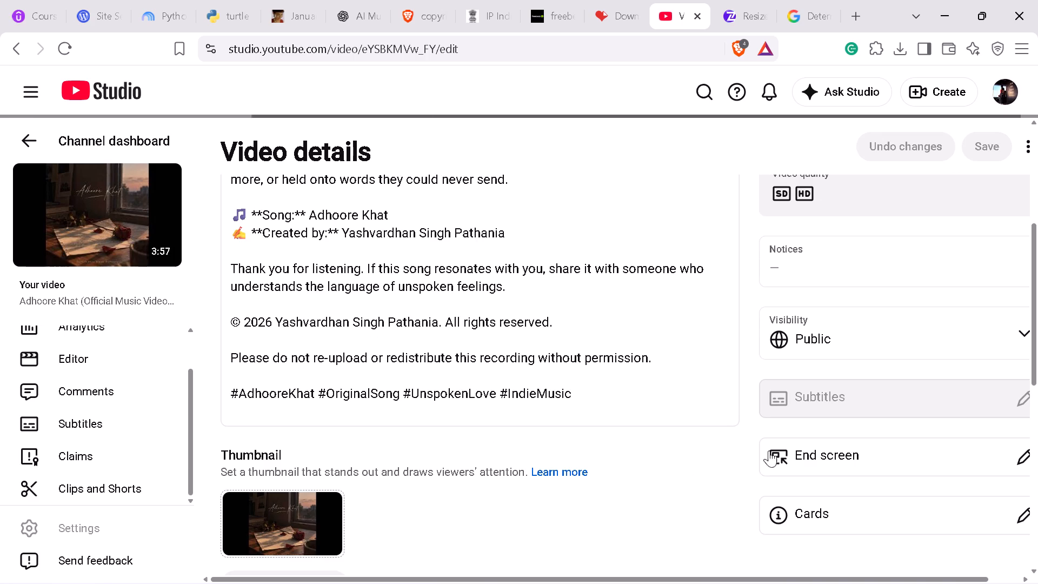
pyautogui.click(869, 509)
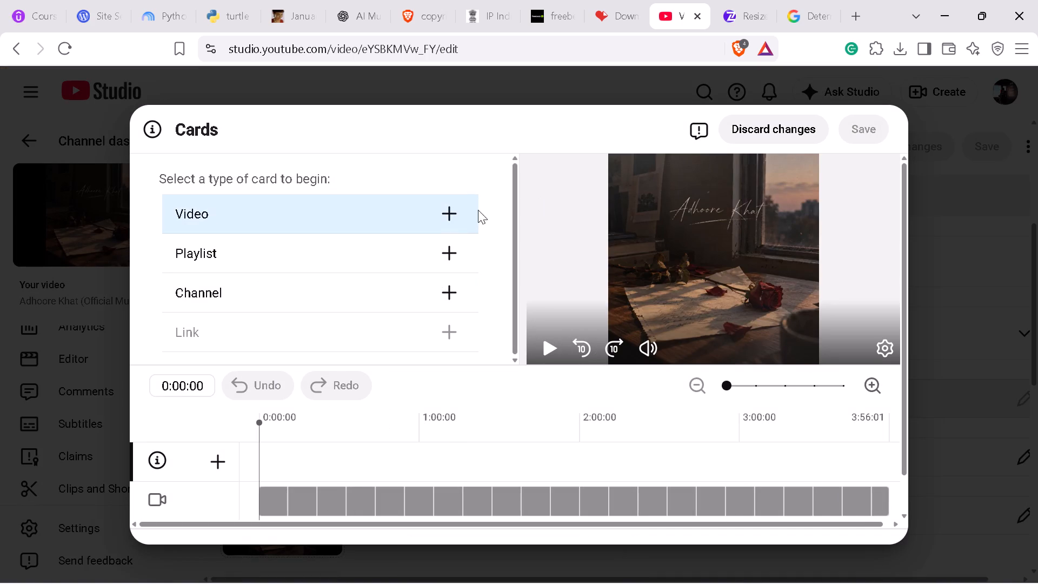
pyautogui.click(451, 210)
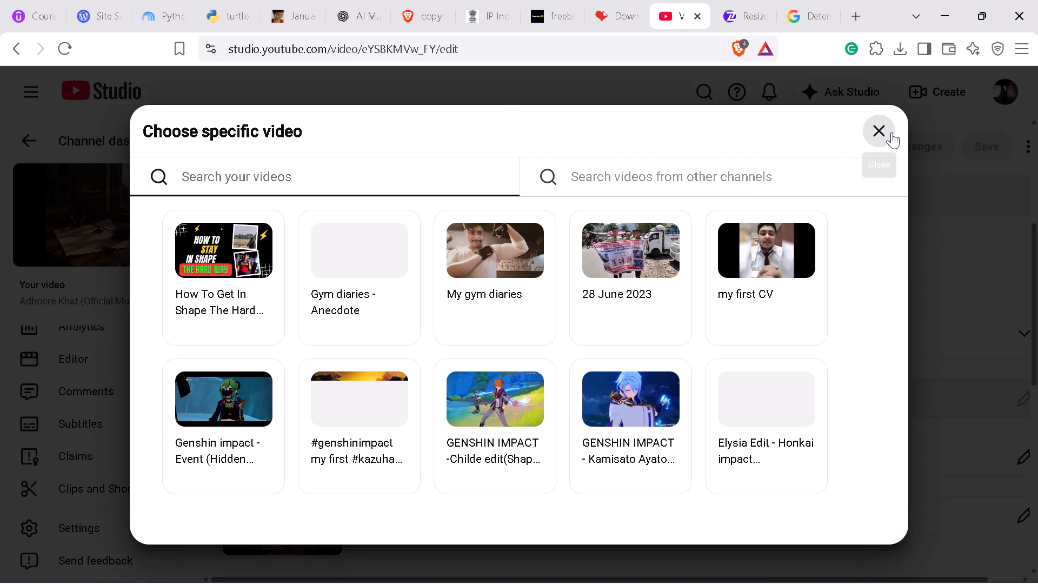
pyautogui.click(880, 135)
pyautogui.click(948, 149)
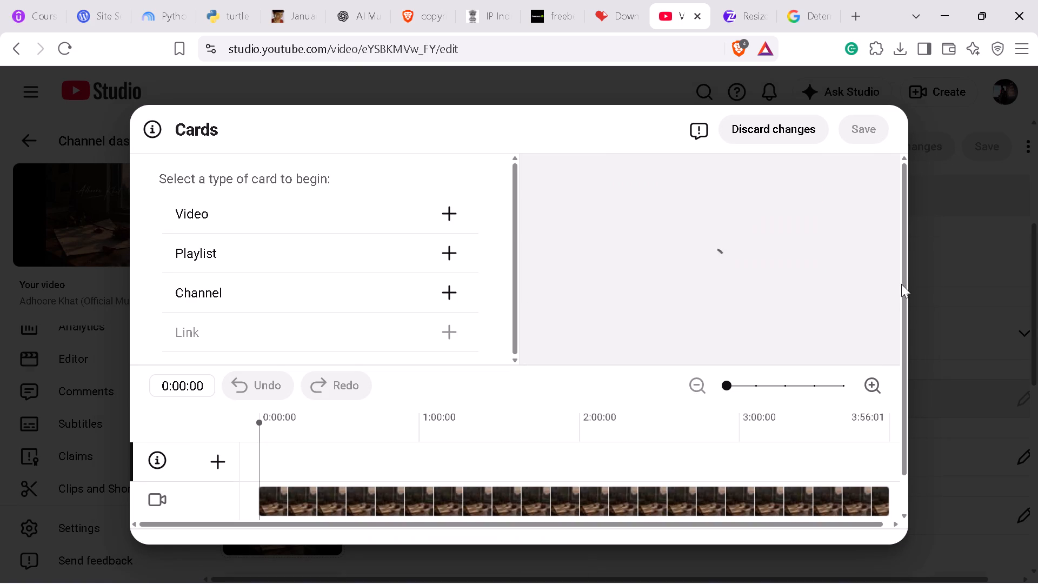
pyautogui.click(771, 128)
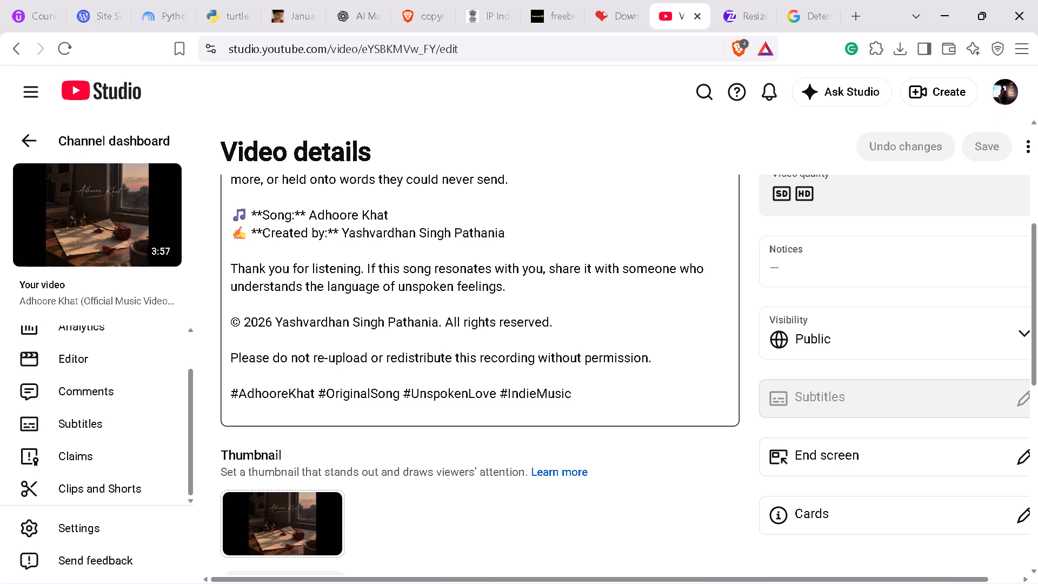
# Ask the Ask Studio assistant "how can i boost my views".
pyautogui.scroll(-3, 209, 525)
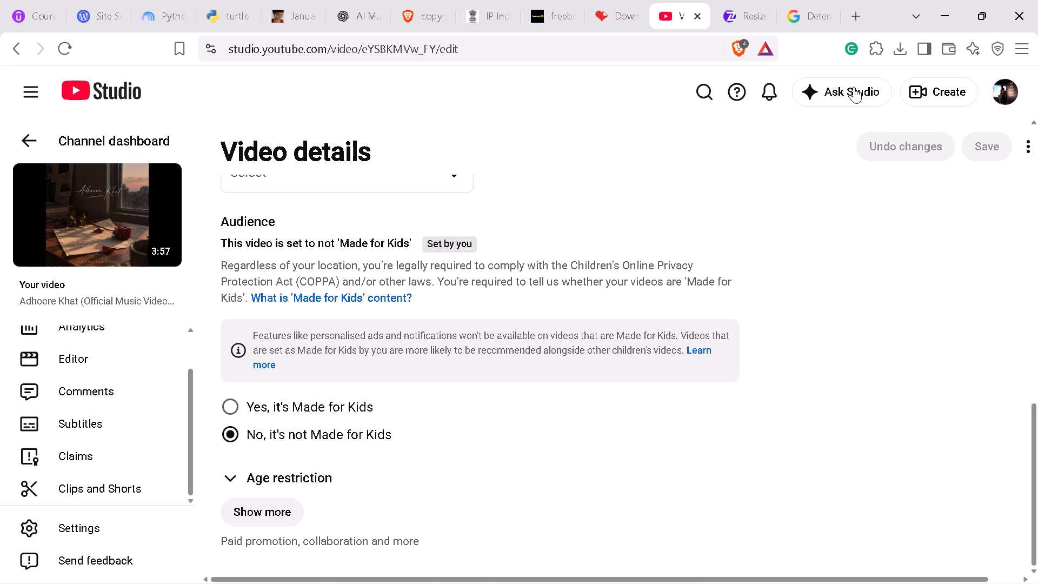
pyautogui.click(854, 86)
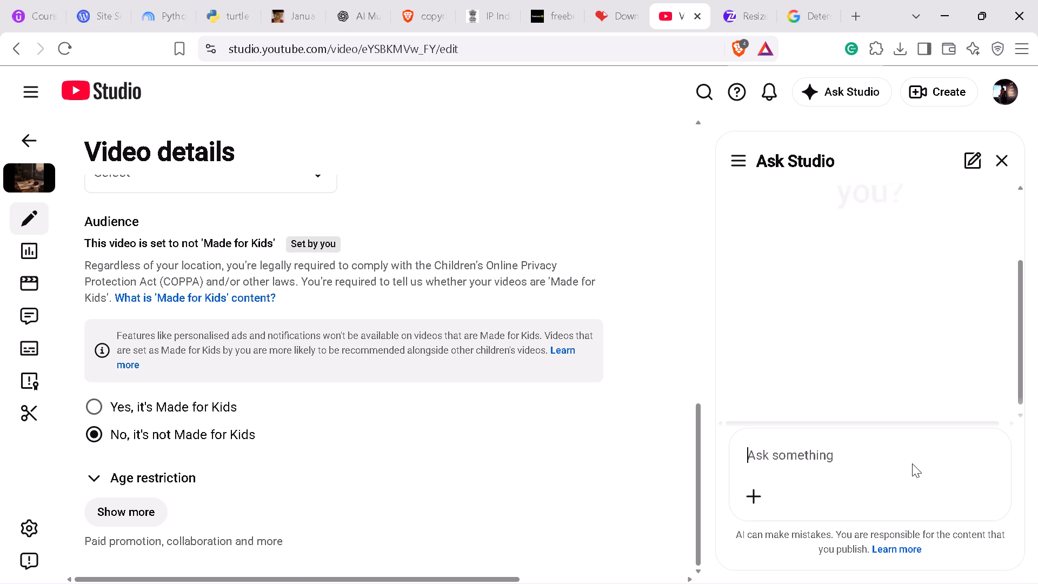
pyautogui.click(875, 459)
pyautogui.write('how can i')
pyautogui.press('space')
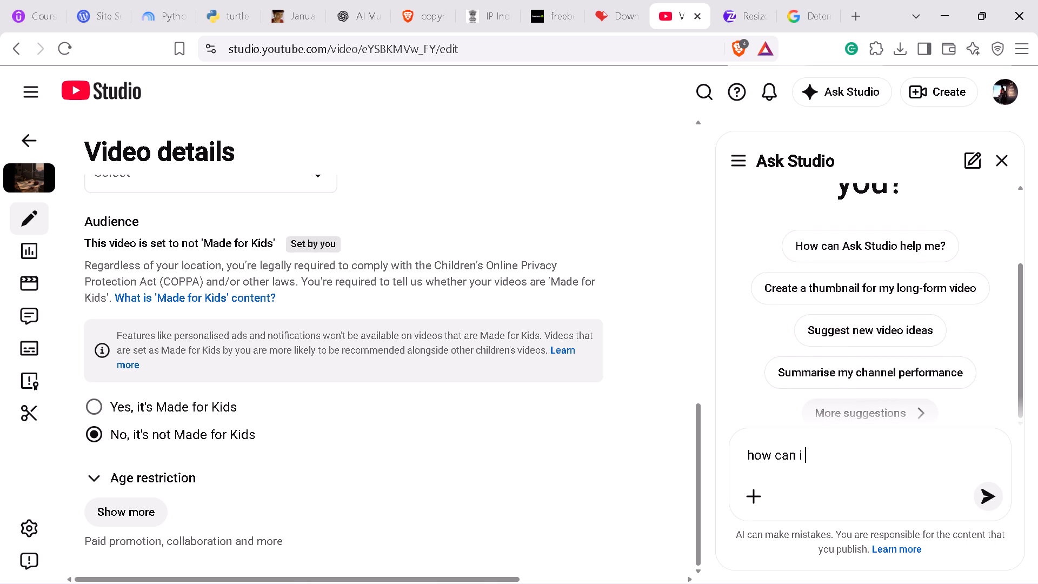
pyautogui.write('boot')
pyautogui.press('BackSpace')
pyautogui.write('st my views')
pyautogui.press('Return')
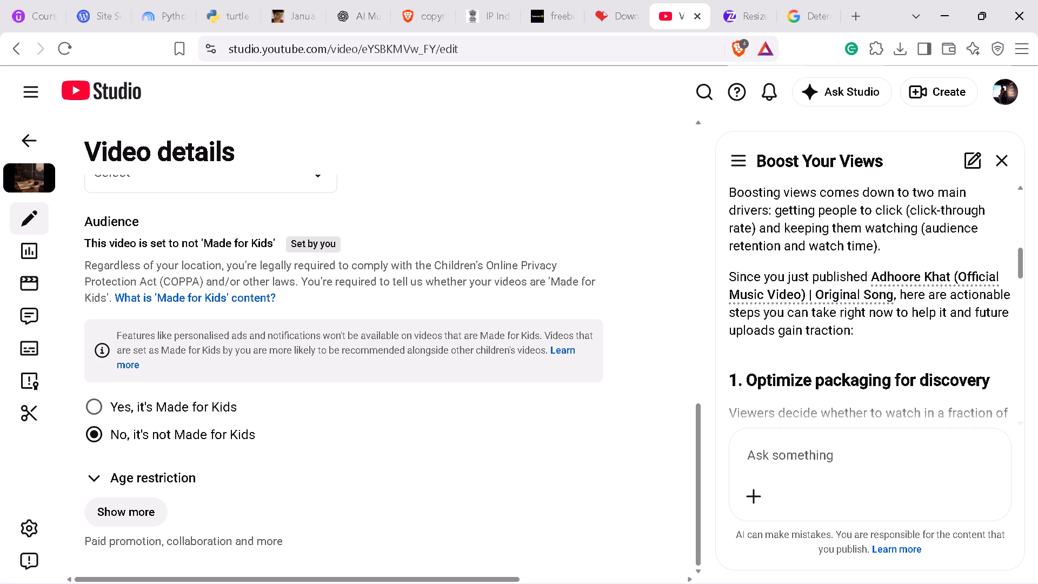
# Read through the assistant's advice on boosting views, then close the chat.
pyautogui.scroll(1, 910, 384)
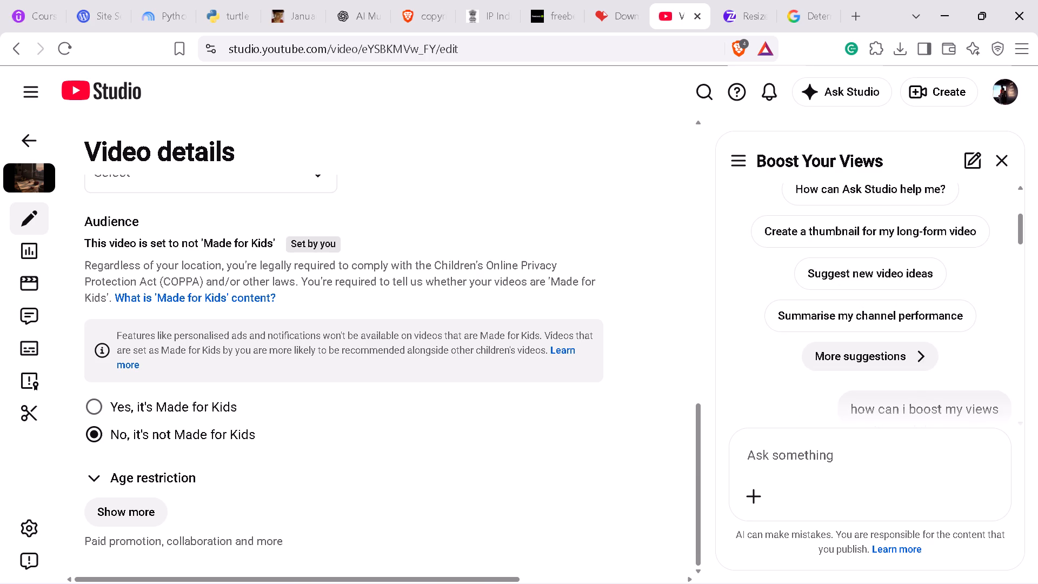
pyautogui.scroll(-2, 910, 384)
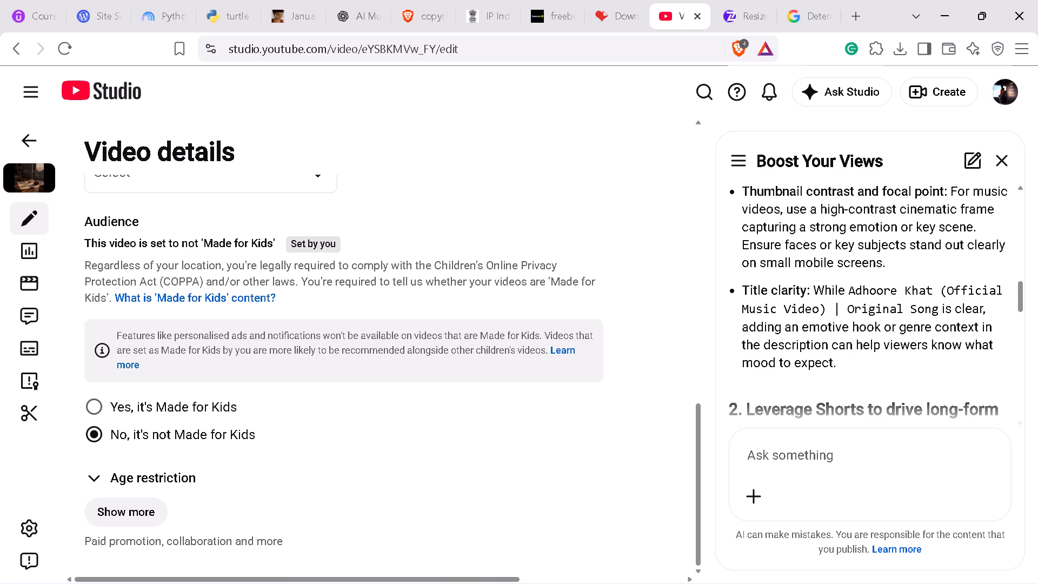
pyautogui.scroll(-1, 899, 351)
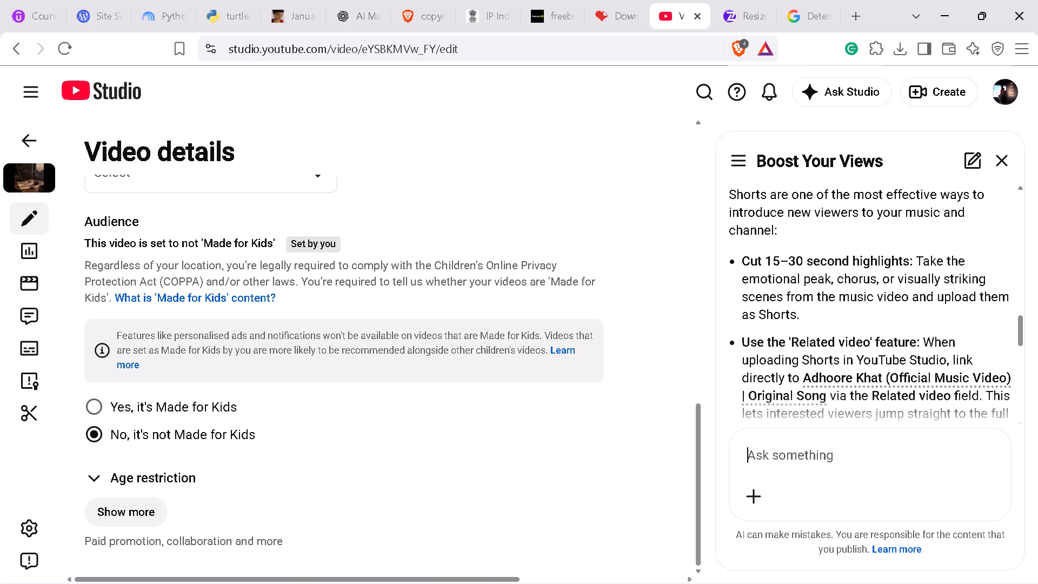
pyautogui.scroll(-4, 889, 327)
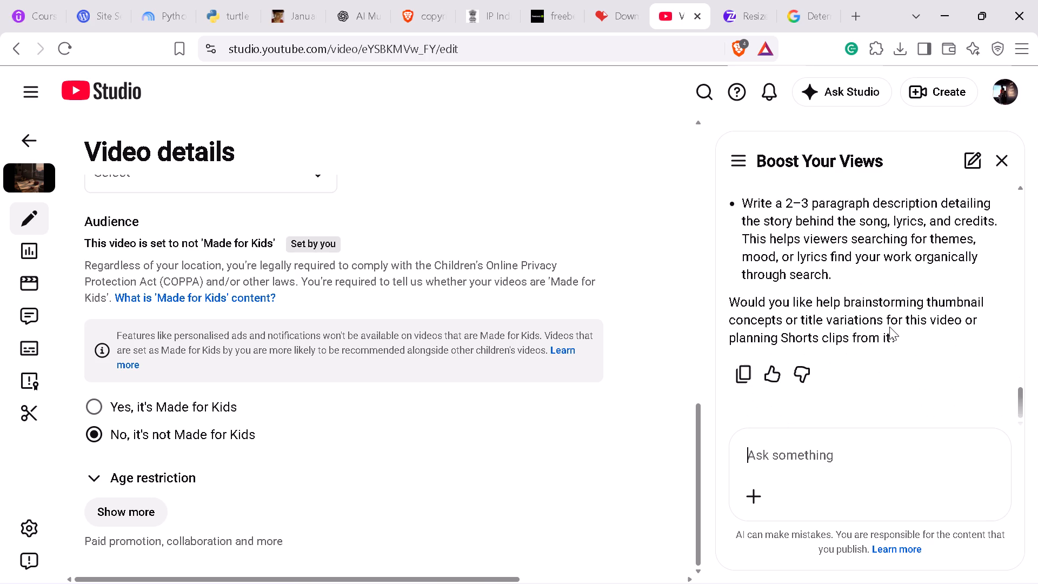
pyautogui.click(1004, 163)
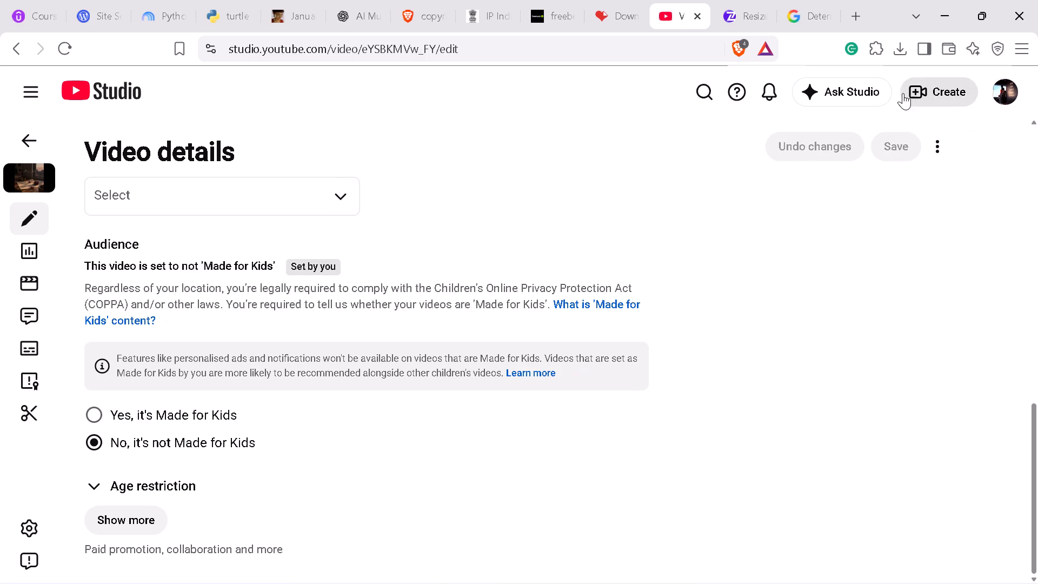
# Start creating a new post for the channel.
pyautogui.click(924, 89)
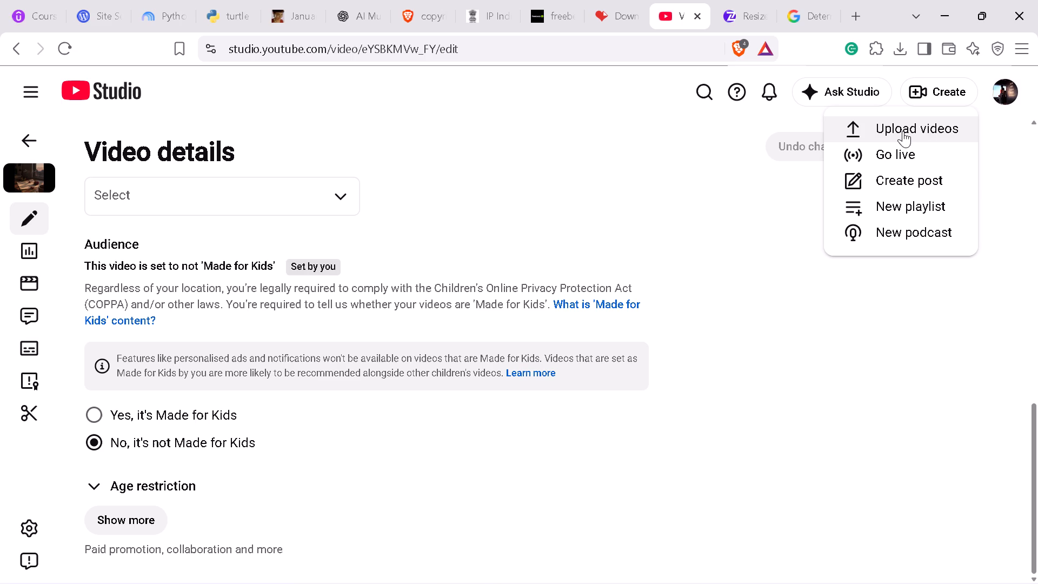
pyautogui.click(919, 189)
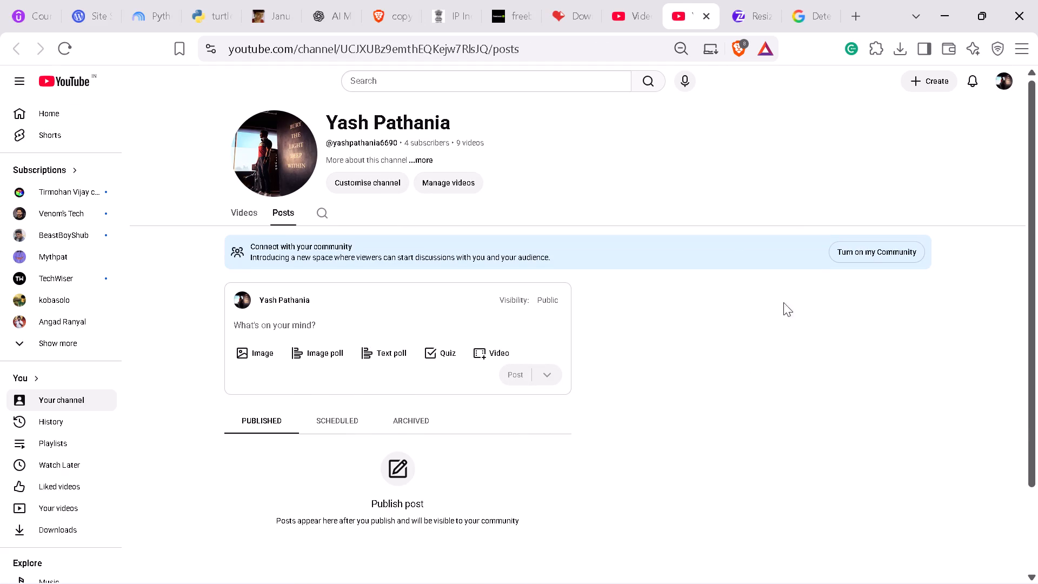
# Close the channel's Posts page and minimize the browser window to reveal the desktop.
pyautogui.click(704, 15)
pyautogui.click(941, 0)
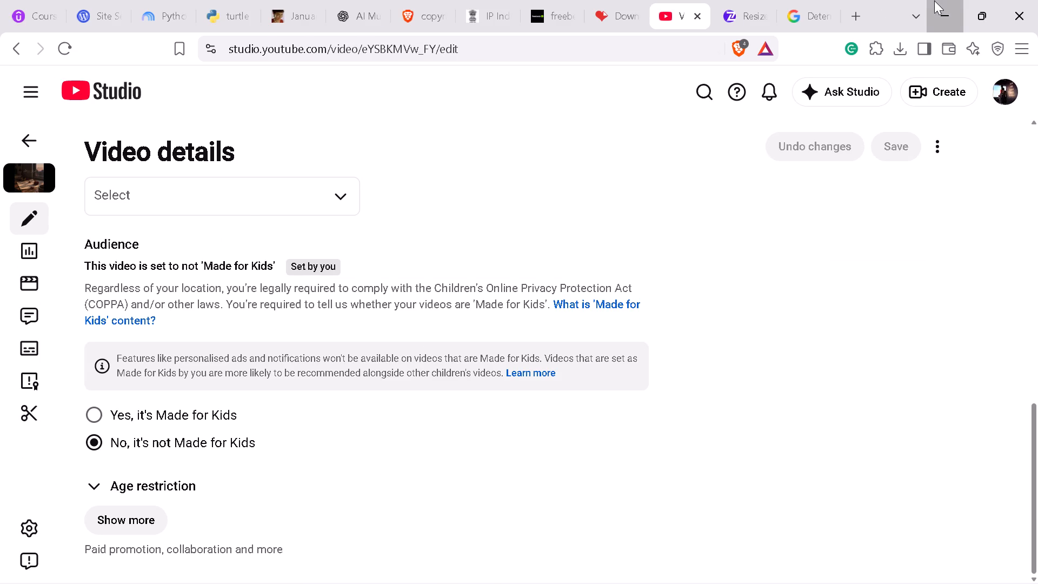
# Show the hidden system tray icons.
pyautogui.click(865, 564)
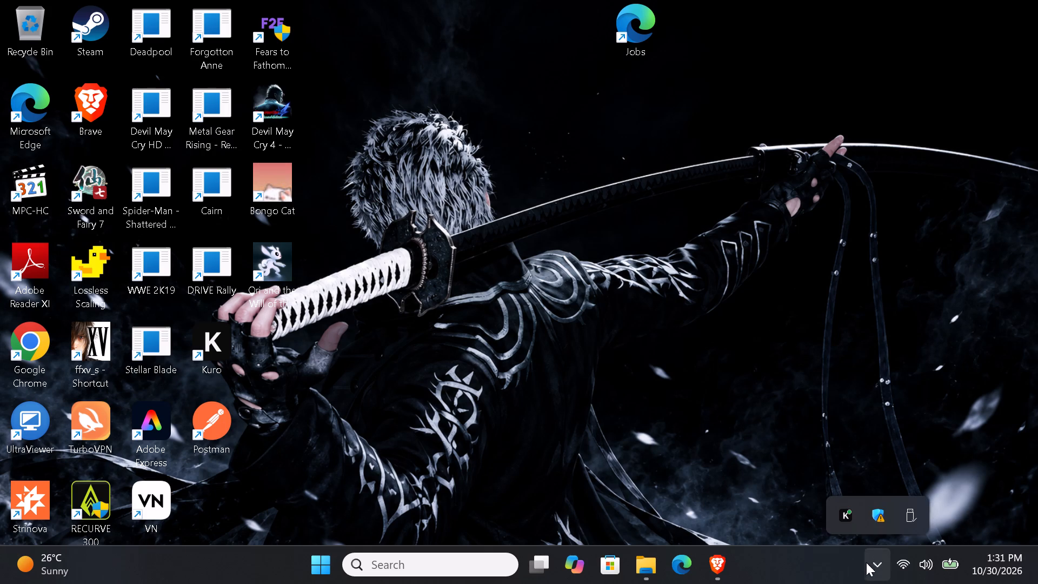
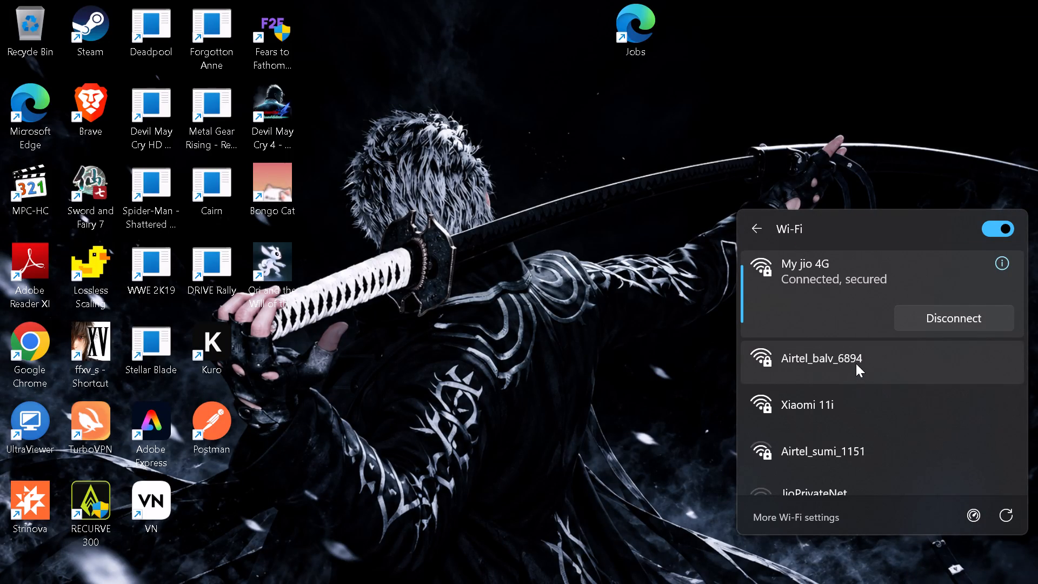
# Connect the computer to the AndroidShare_GK Wi-Fi network and close the network settings.
pyautogui.click(856, 363)
pyautogui.click(940, 377)
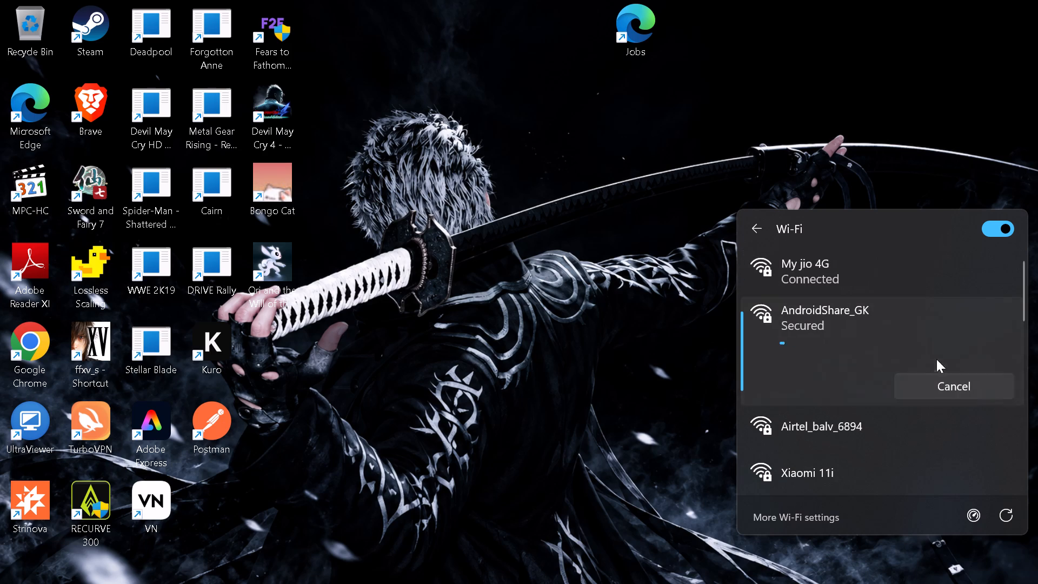
pyautogui.click(749, 223)
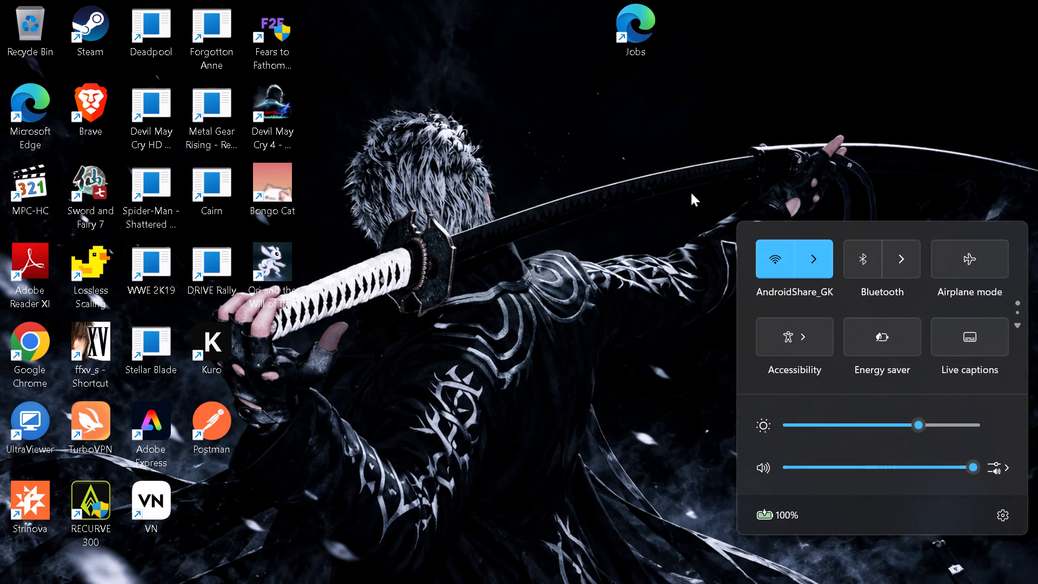
pyautogui.click(613, 201)
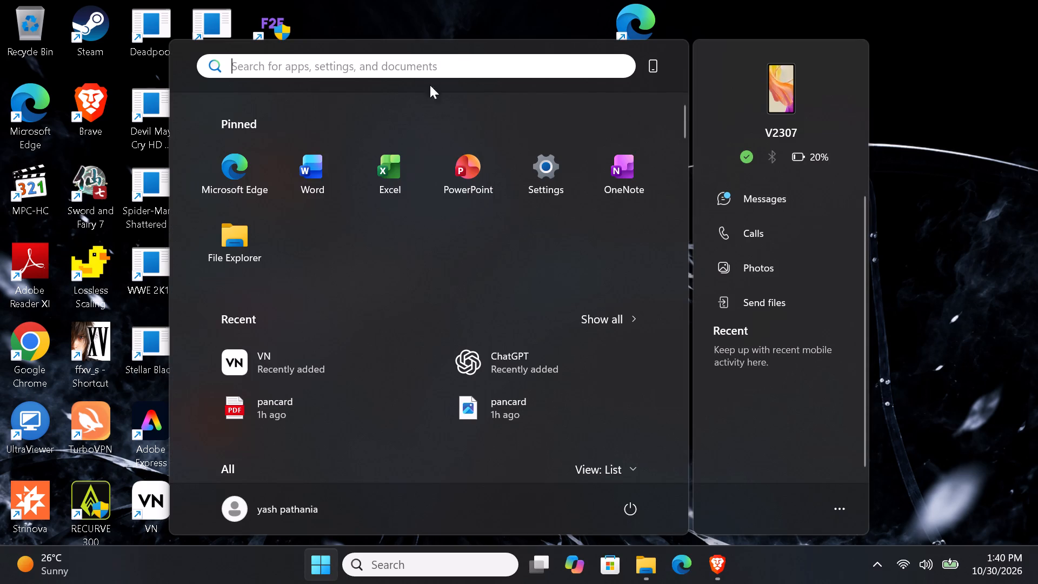
# Switch back to Brave, view the YouTube Studio channel dashboard and collapse its side navigation.
pyautogui.click(721, 573)
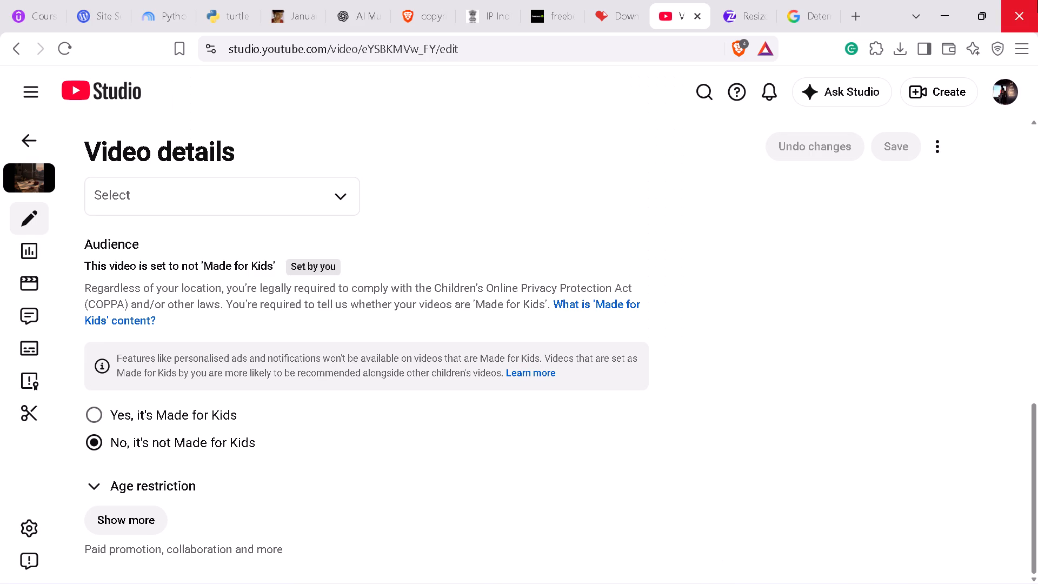
pyautogui.click(129, 95)
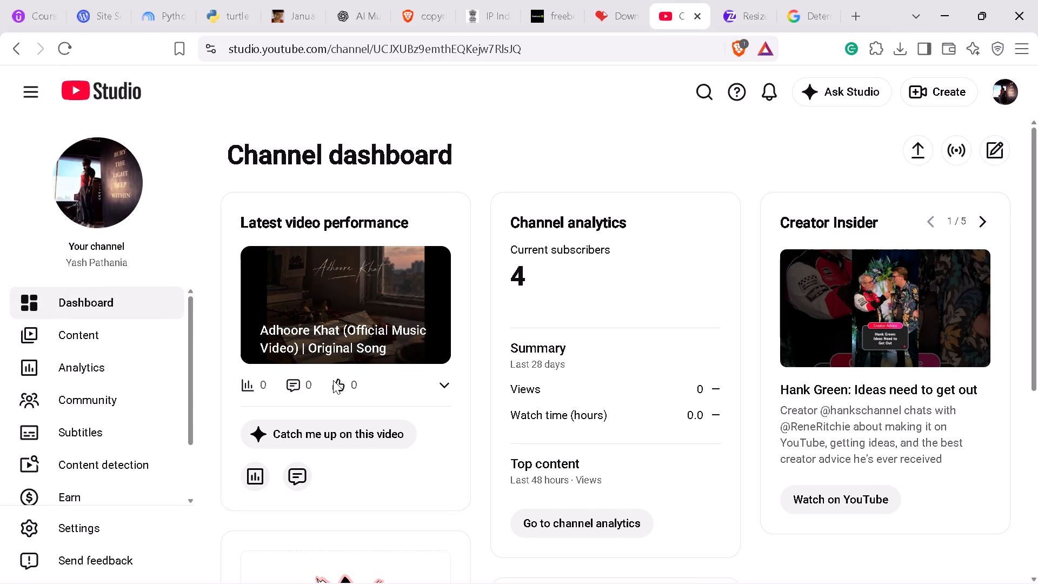
pyautogui.click(333, 380)
pyautogui.click(133, 98)
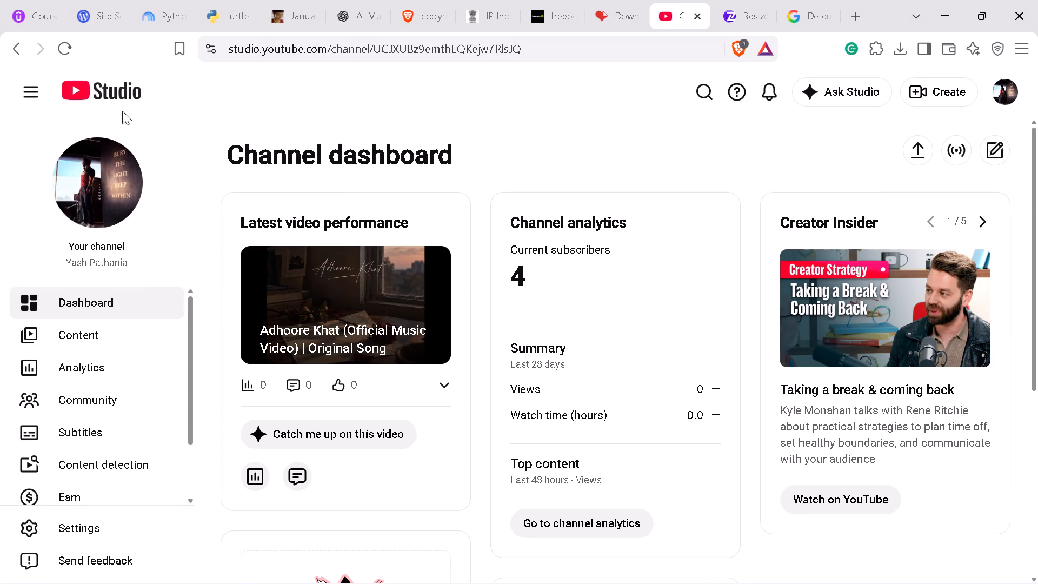
pyautogui.click(38, 85)
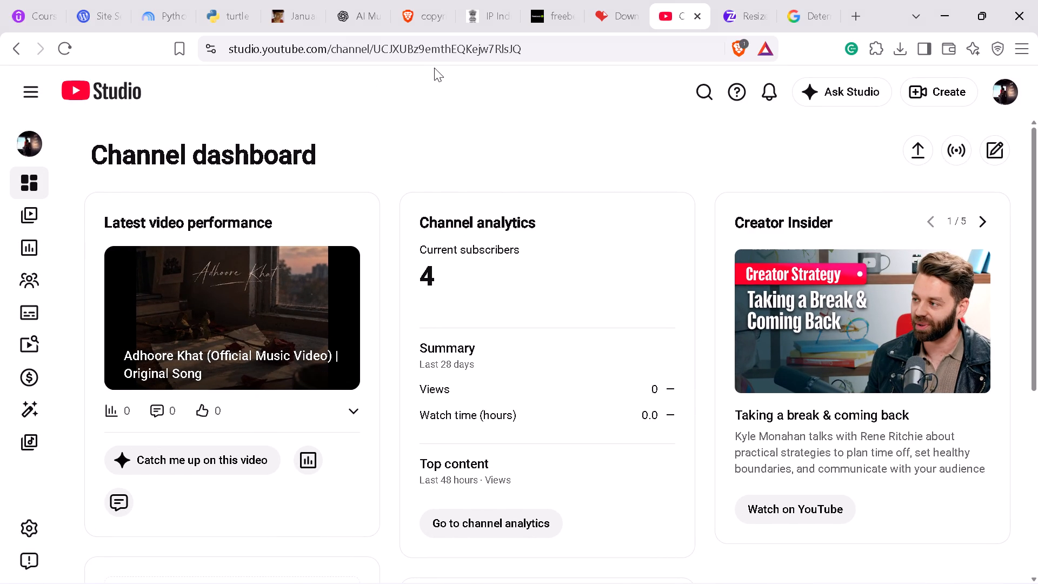
# Close the Brave browser window to return to the desktop.
pyautogui.click(427, 40)
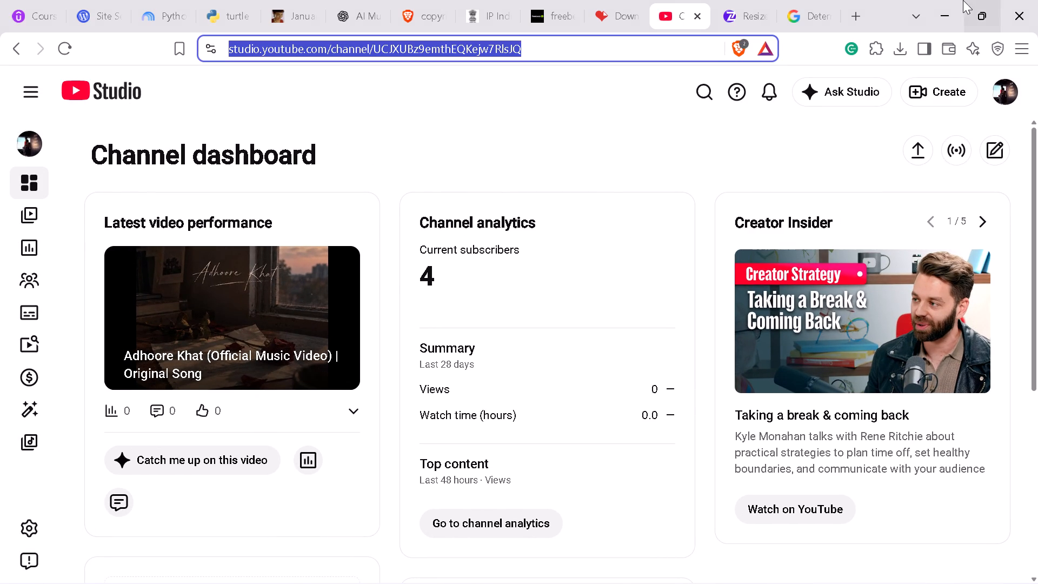
pyautogui.click(1019, 0)
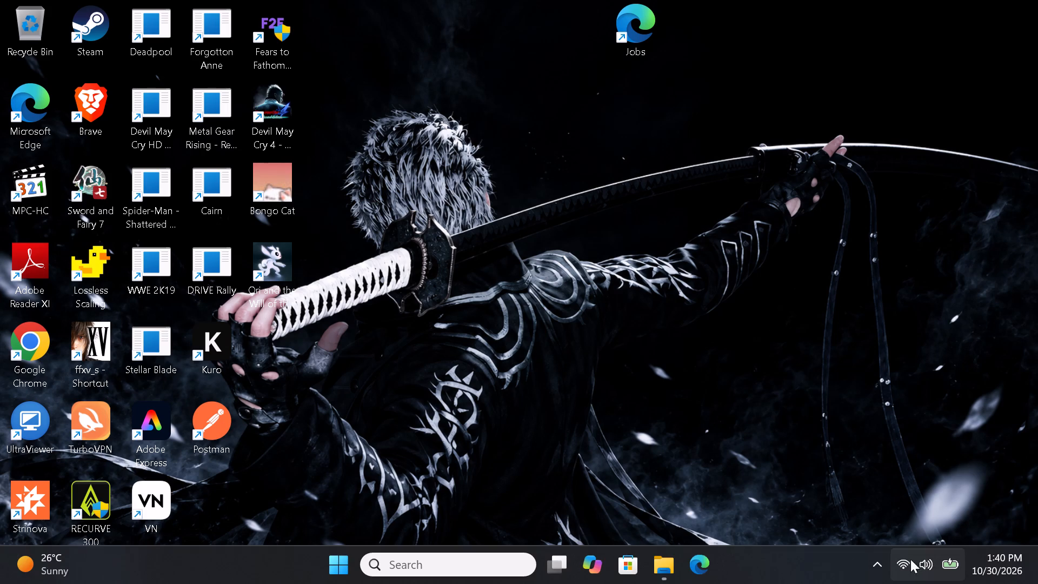
# Show the hidden system tray icons.
pyautogui.click(884, 563)
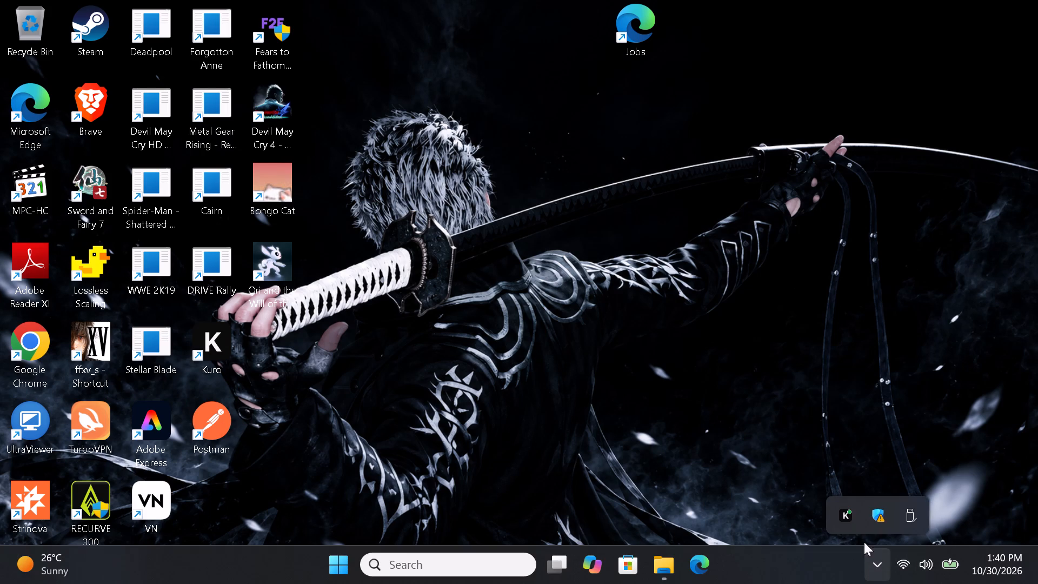